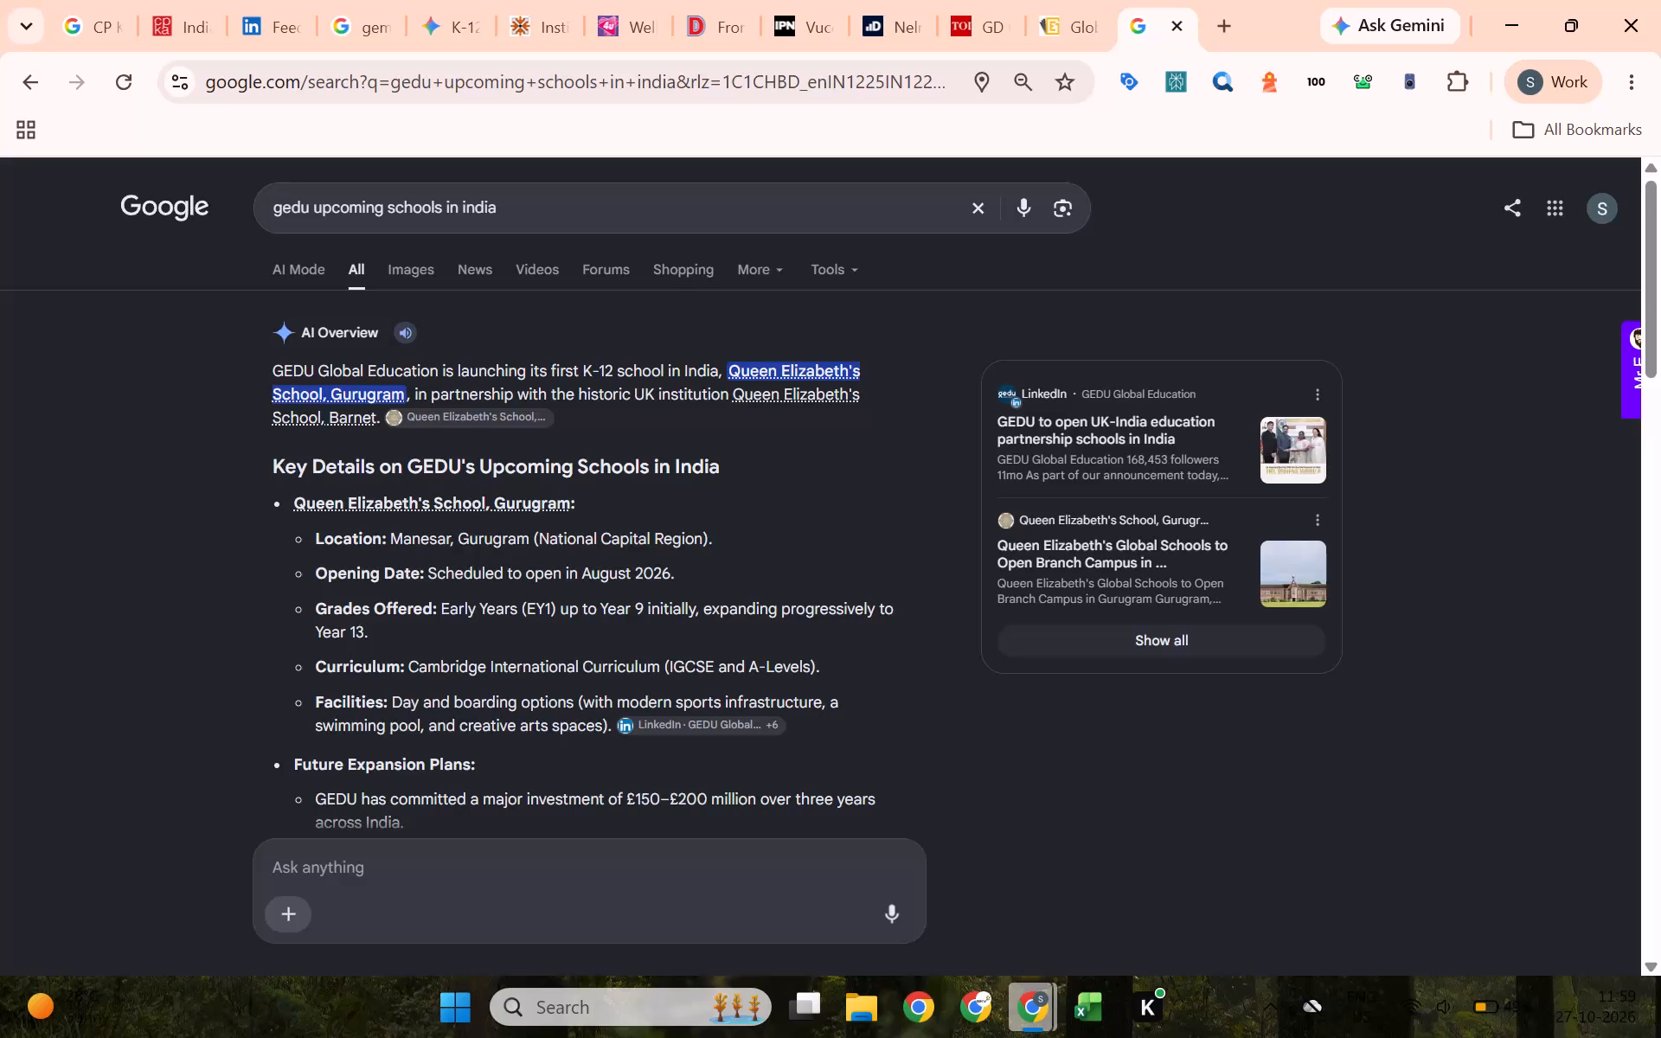
# Open a new browser tab alongside the search results on GEDU's upcoming schools in India.
pyautogui.click(1228, 15)
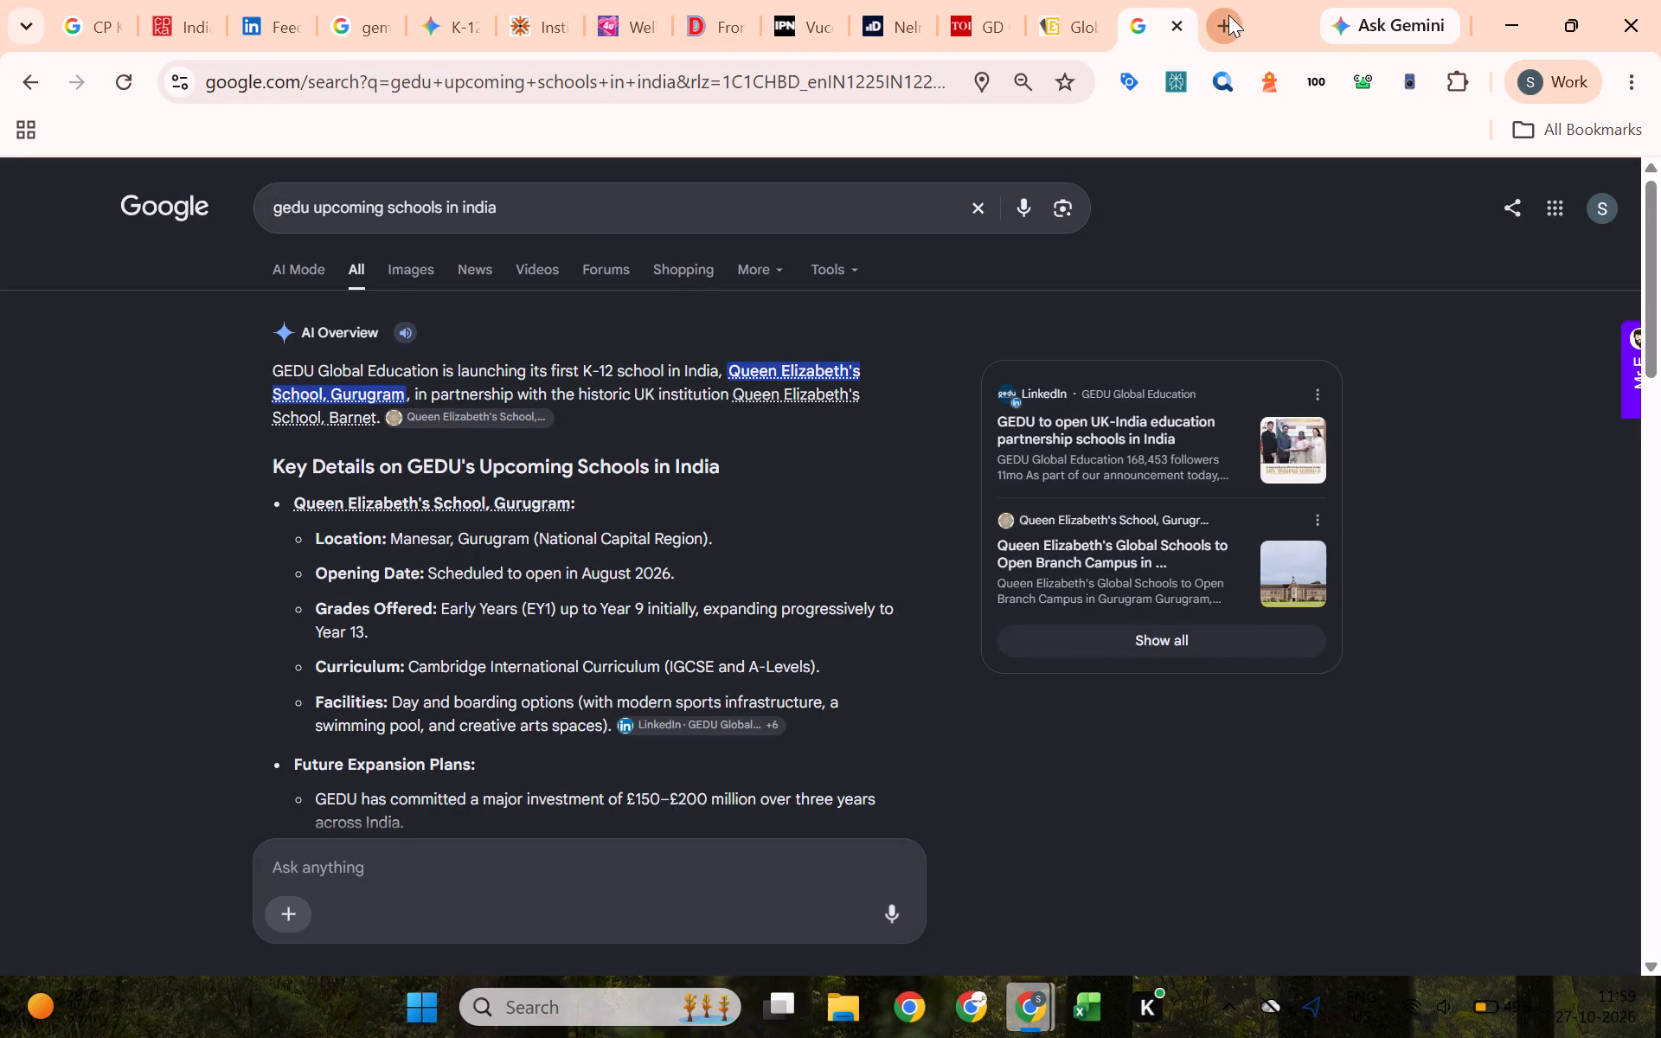
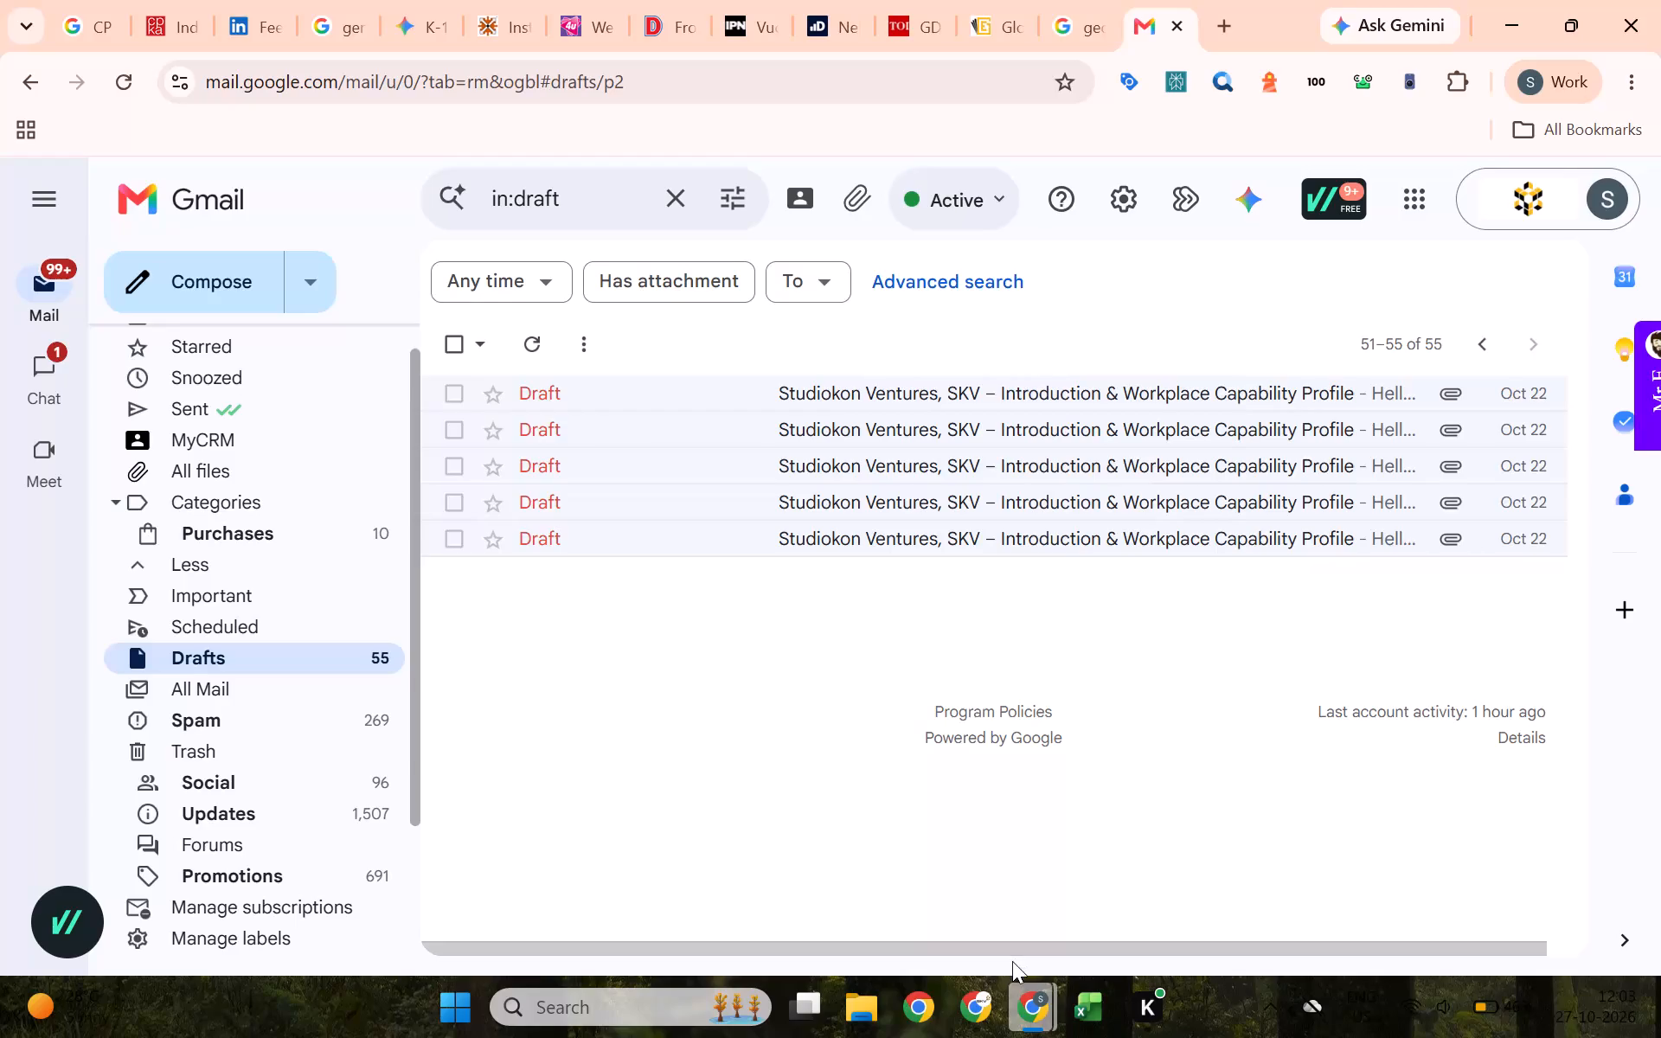
# Switch to the leads workbook in Excel and copy the entire table on the Complete Leads sheet.
pyautogui.click(1075, 995)
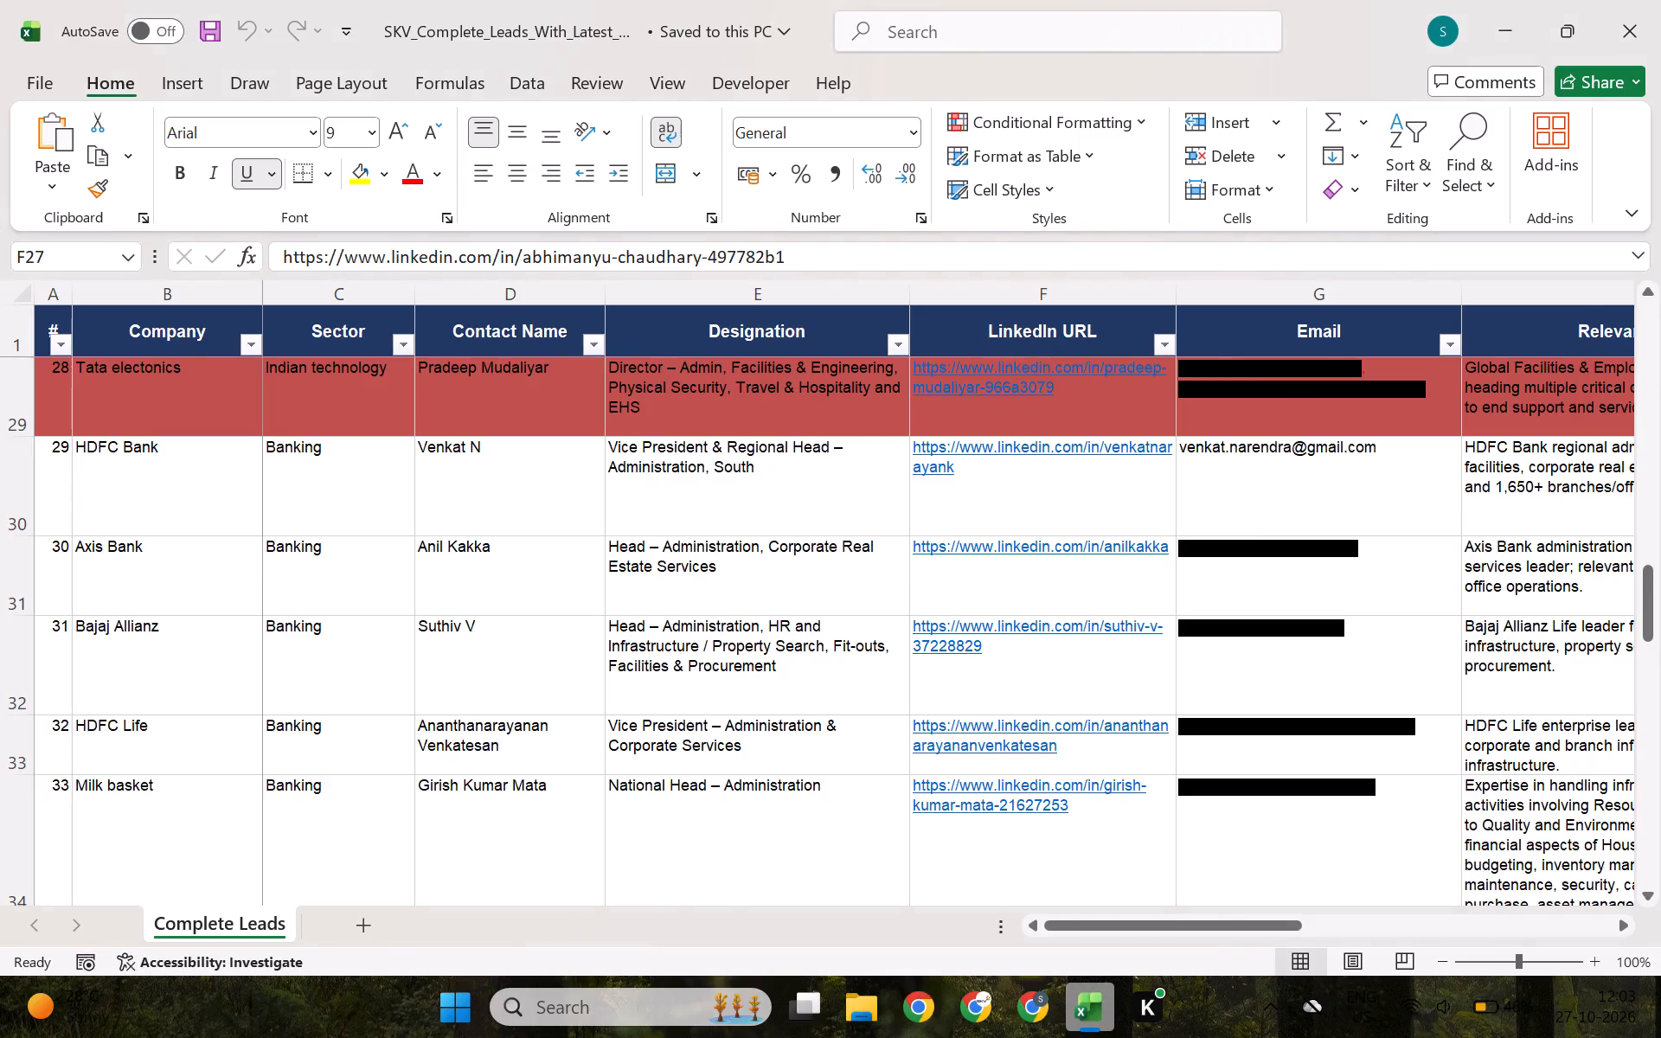
pyautogui.hotkey('ctrl', 'a')
pyautogui.hotkey('ctrl', 'c')
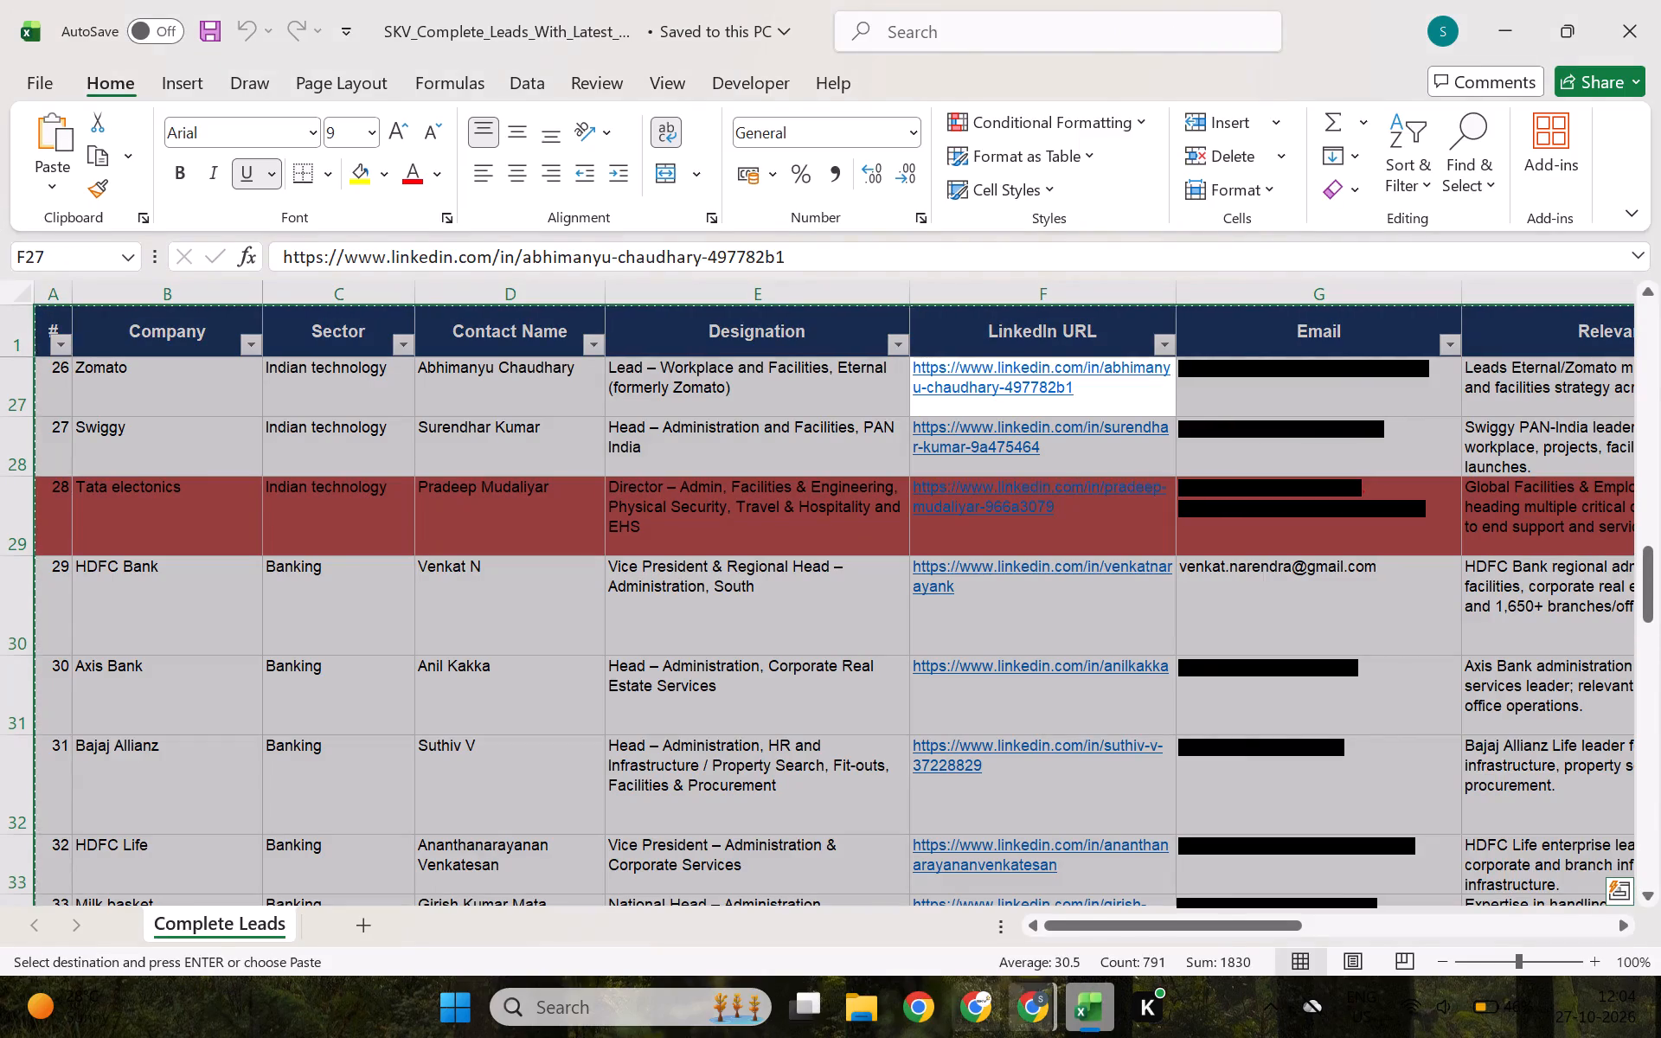
# Switch to the Chrome window with the Outreach Data spreadsheet open on Sheet16.
pyautogui.click(1016, 1004)
pyautogui.click(928, 894)
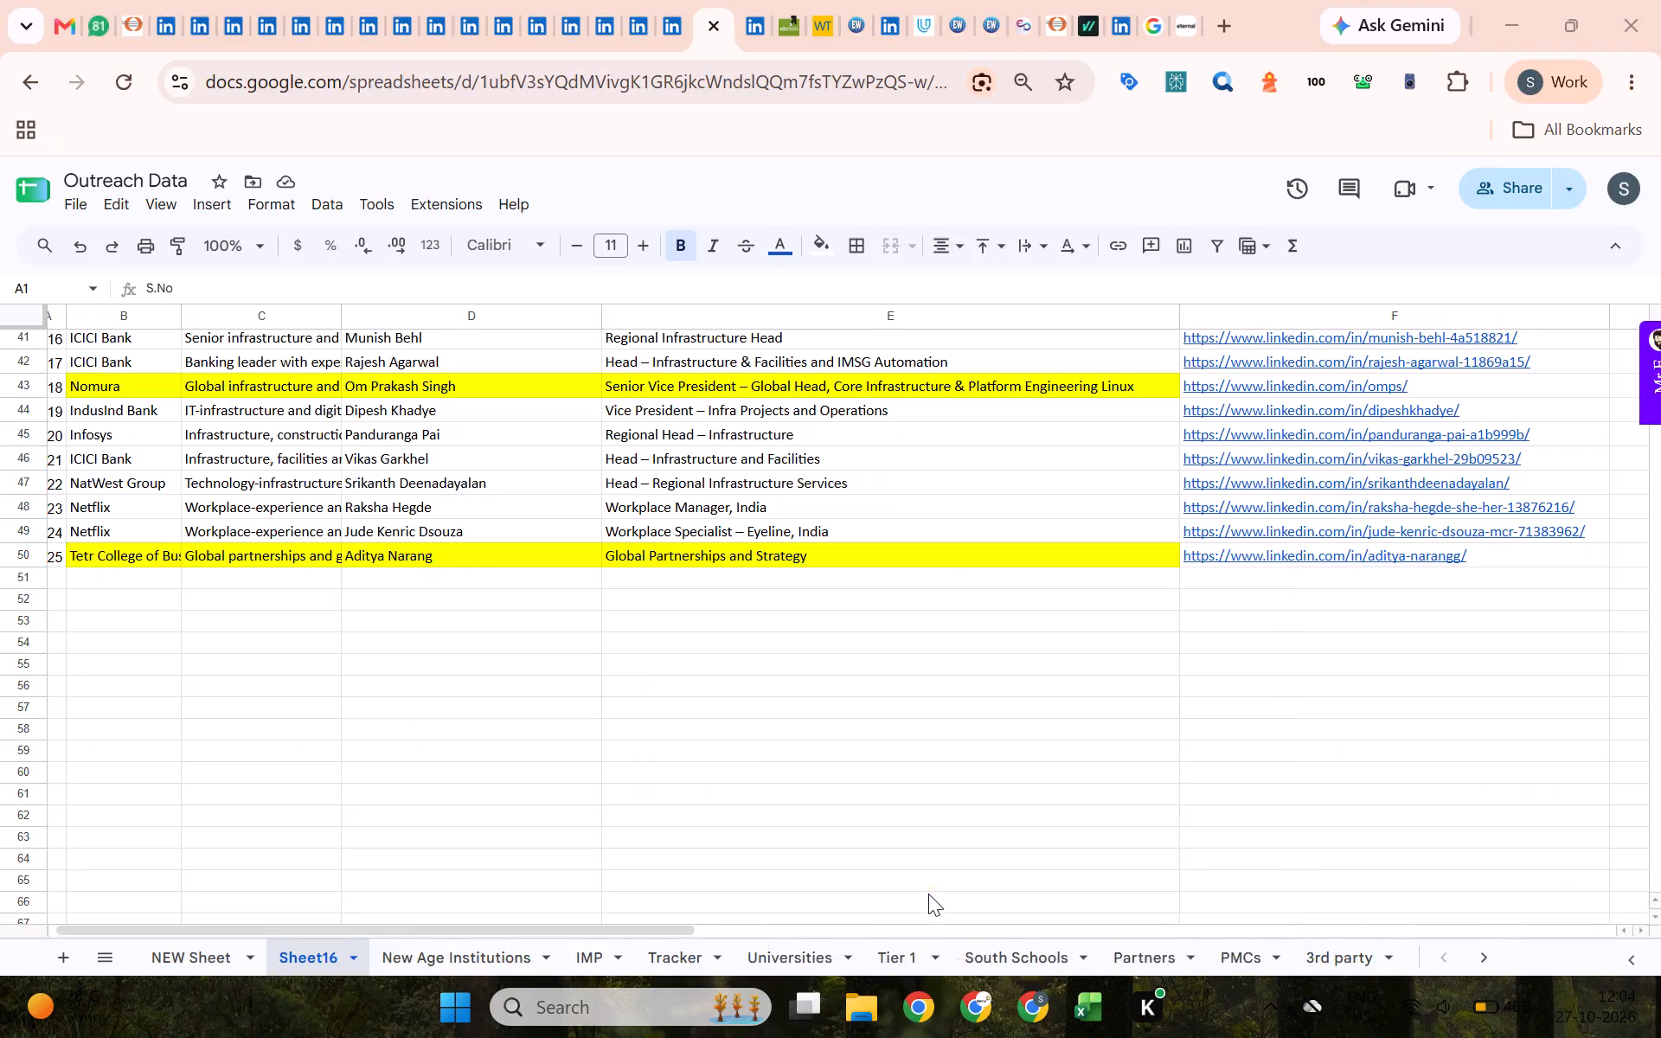
# Switch to the Chrome window with Gmail open and create a blank Google Sheets spreadsheet in a new tab.
pyautogui.hotkey('alt', 'Tab')
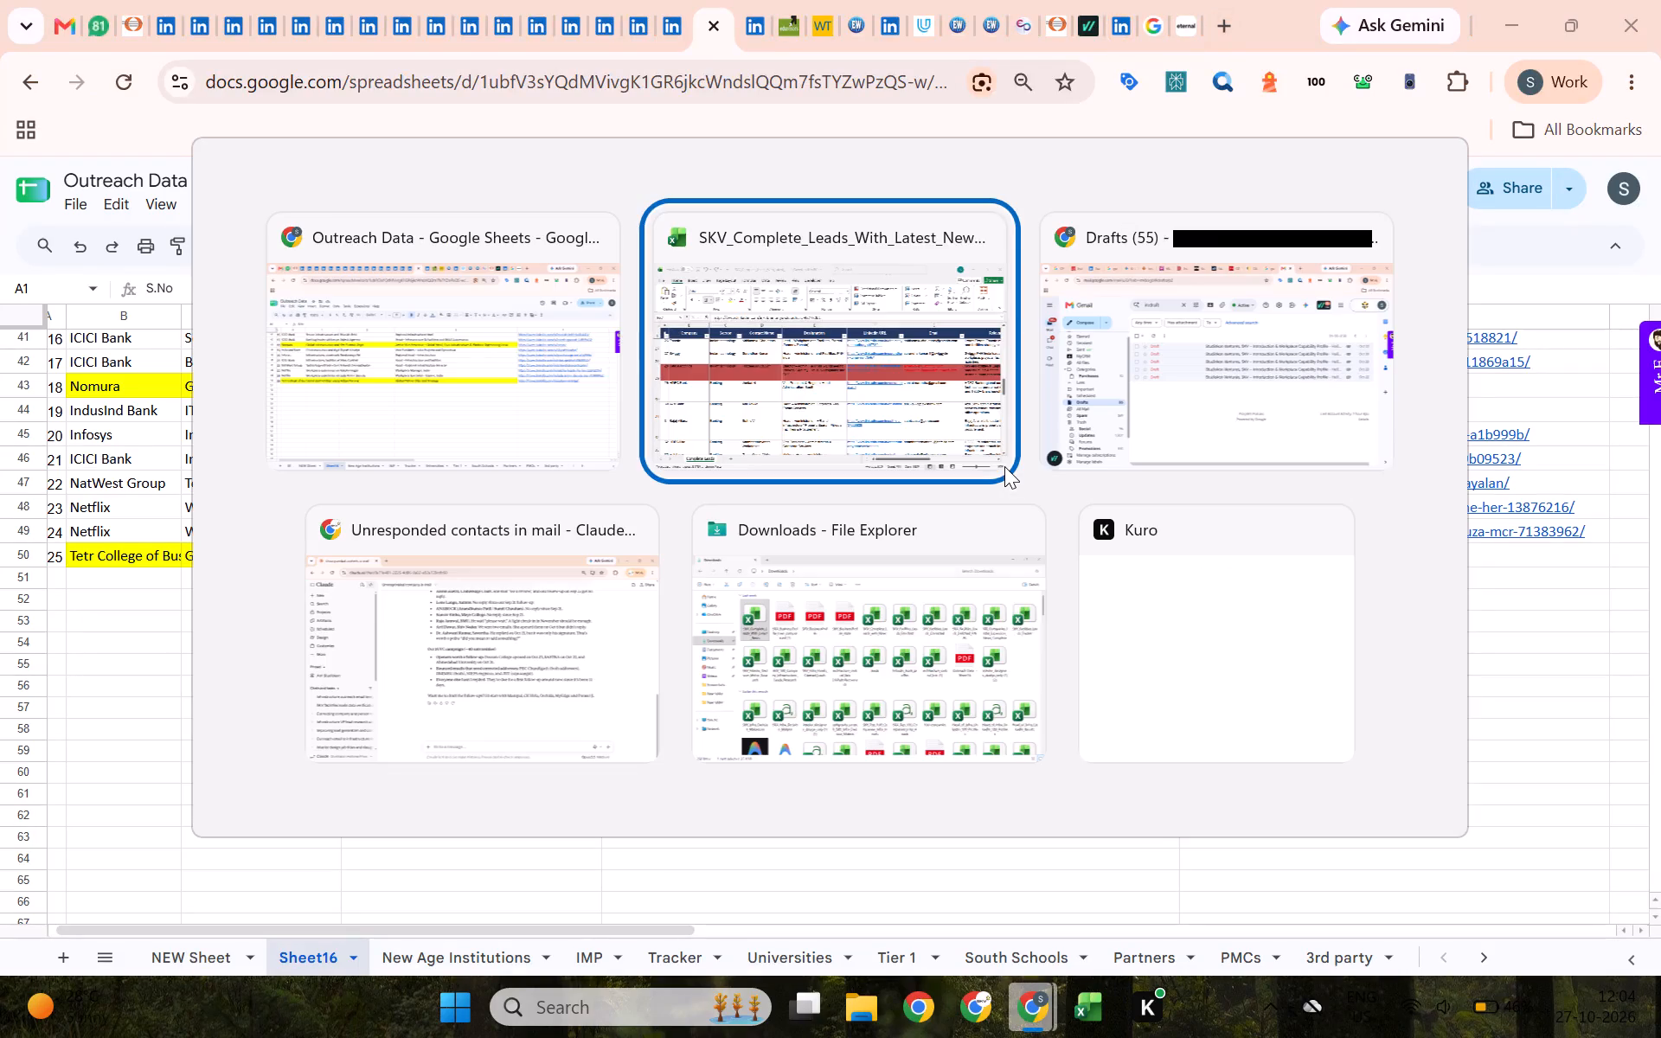
pyautogui.hotkey('alt', 'Tab')
pyautogui.click(1222, 8)
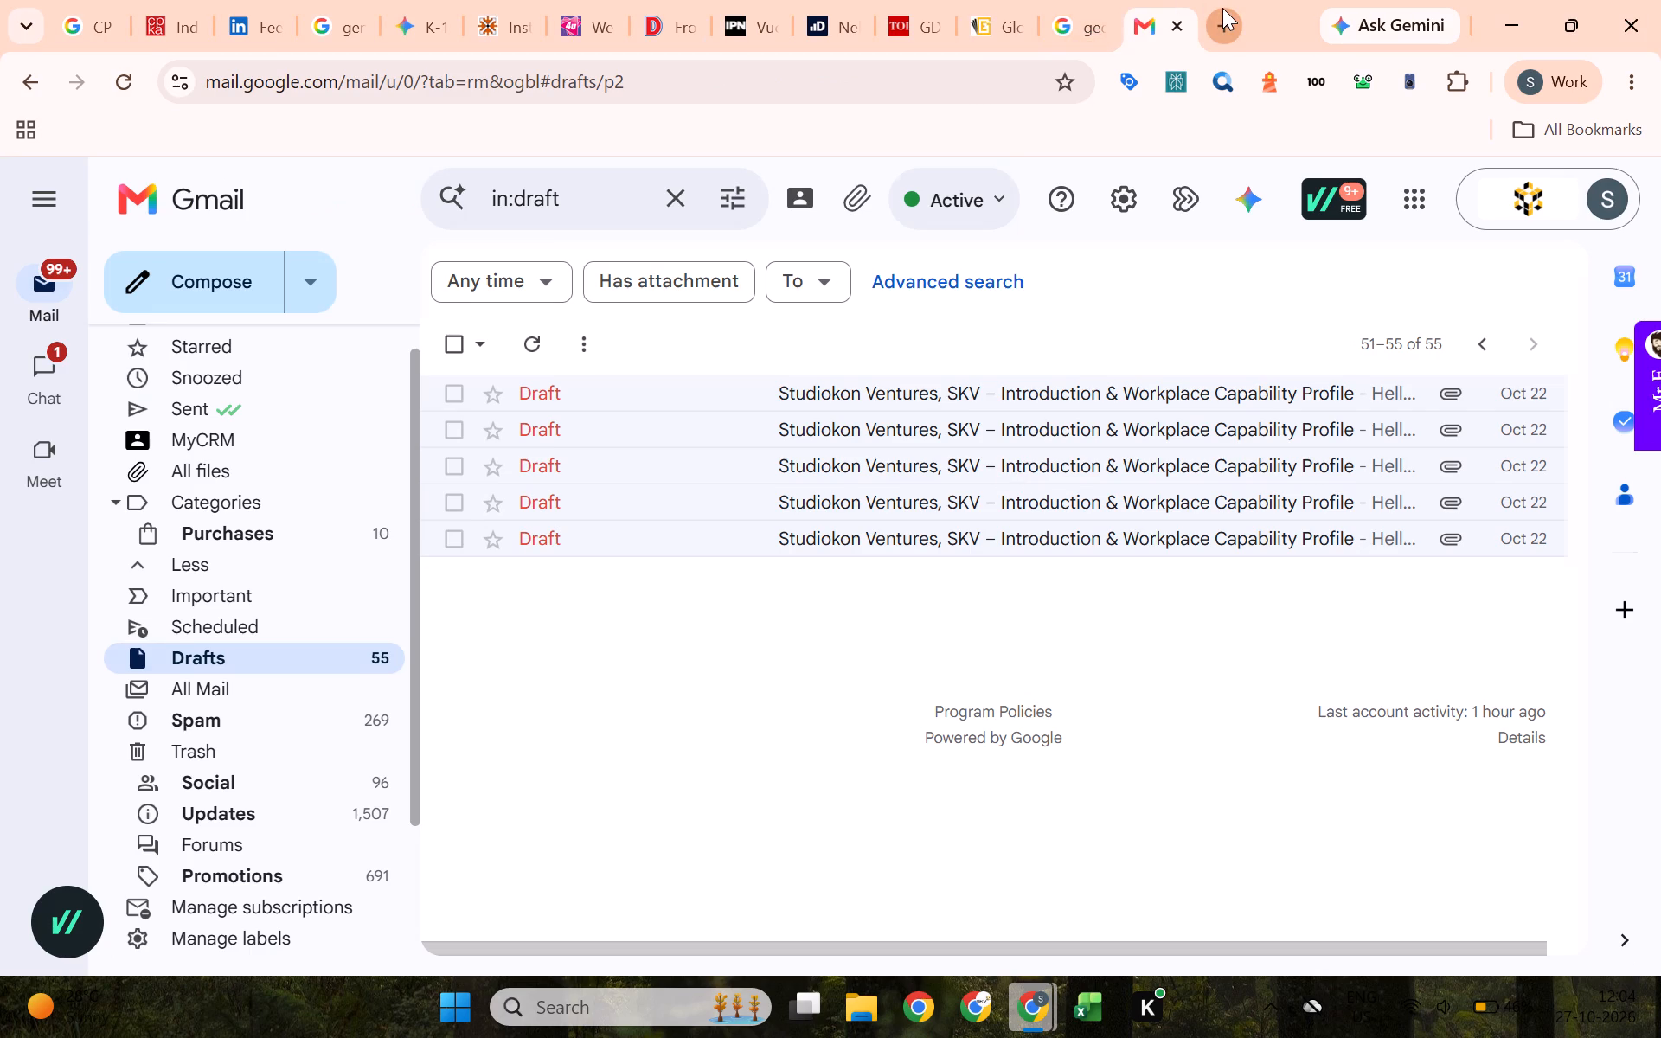
pyautogui.click(1553, 201)
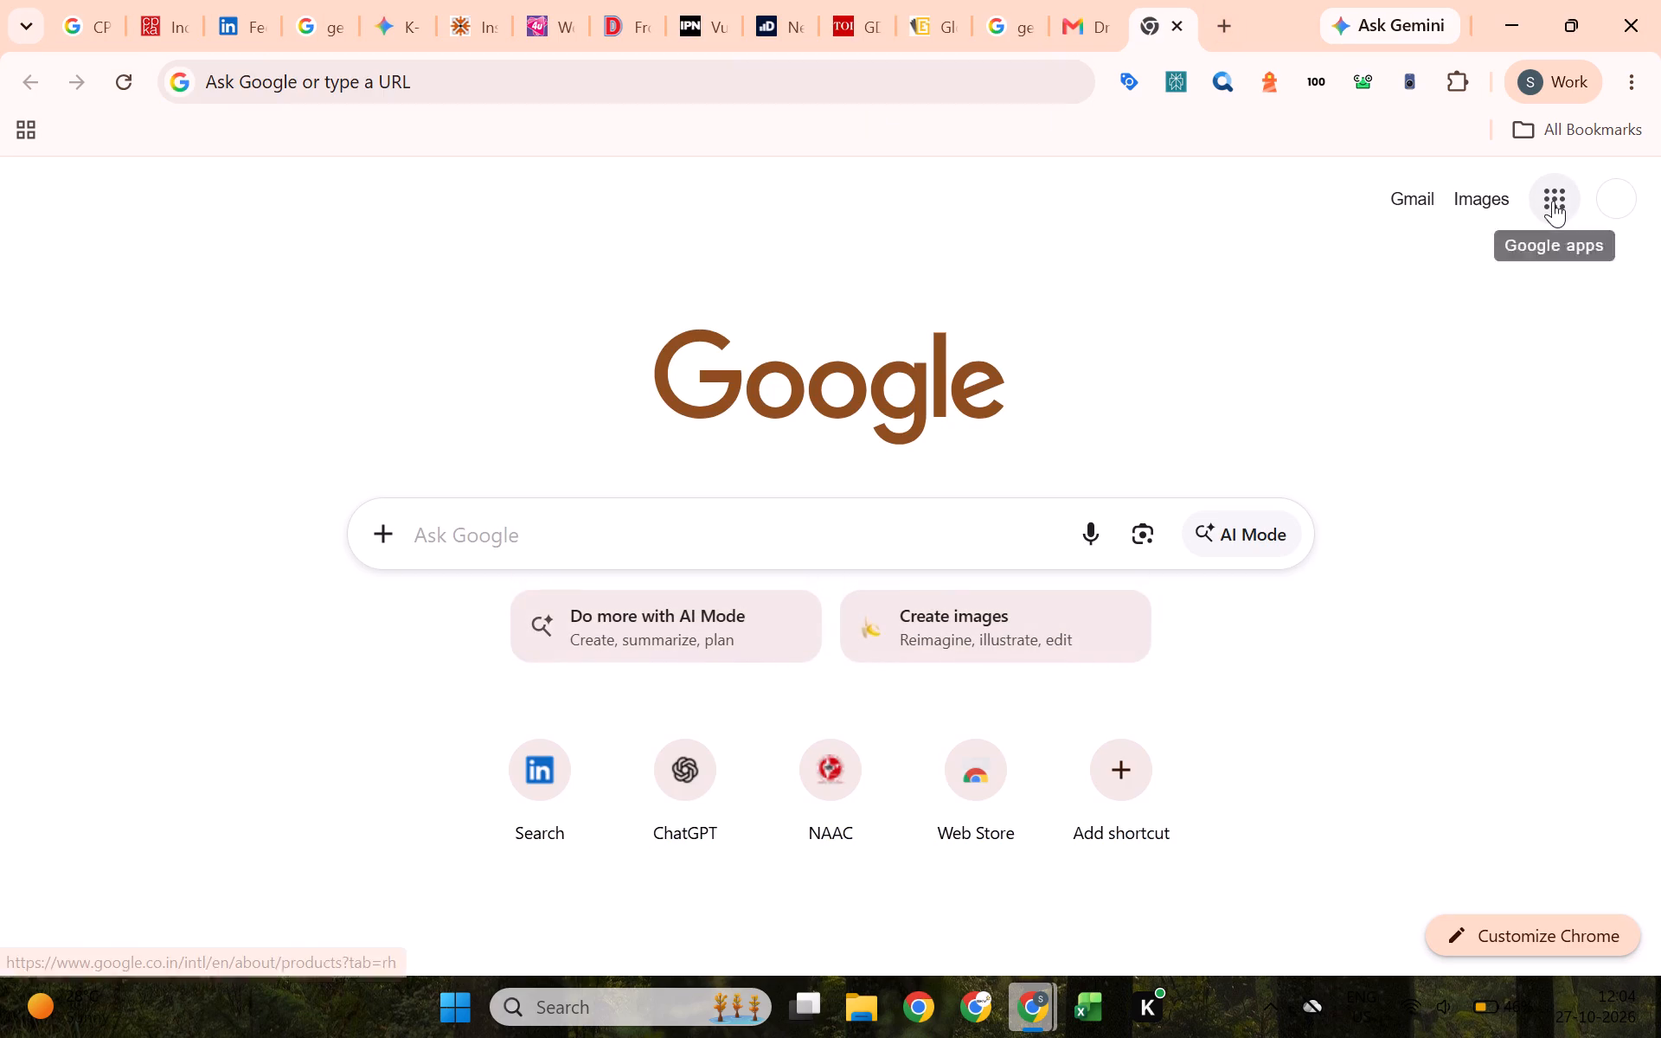
pyautogui.click(1558, 522)
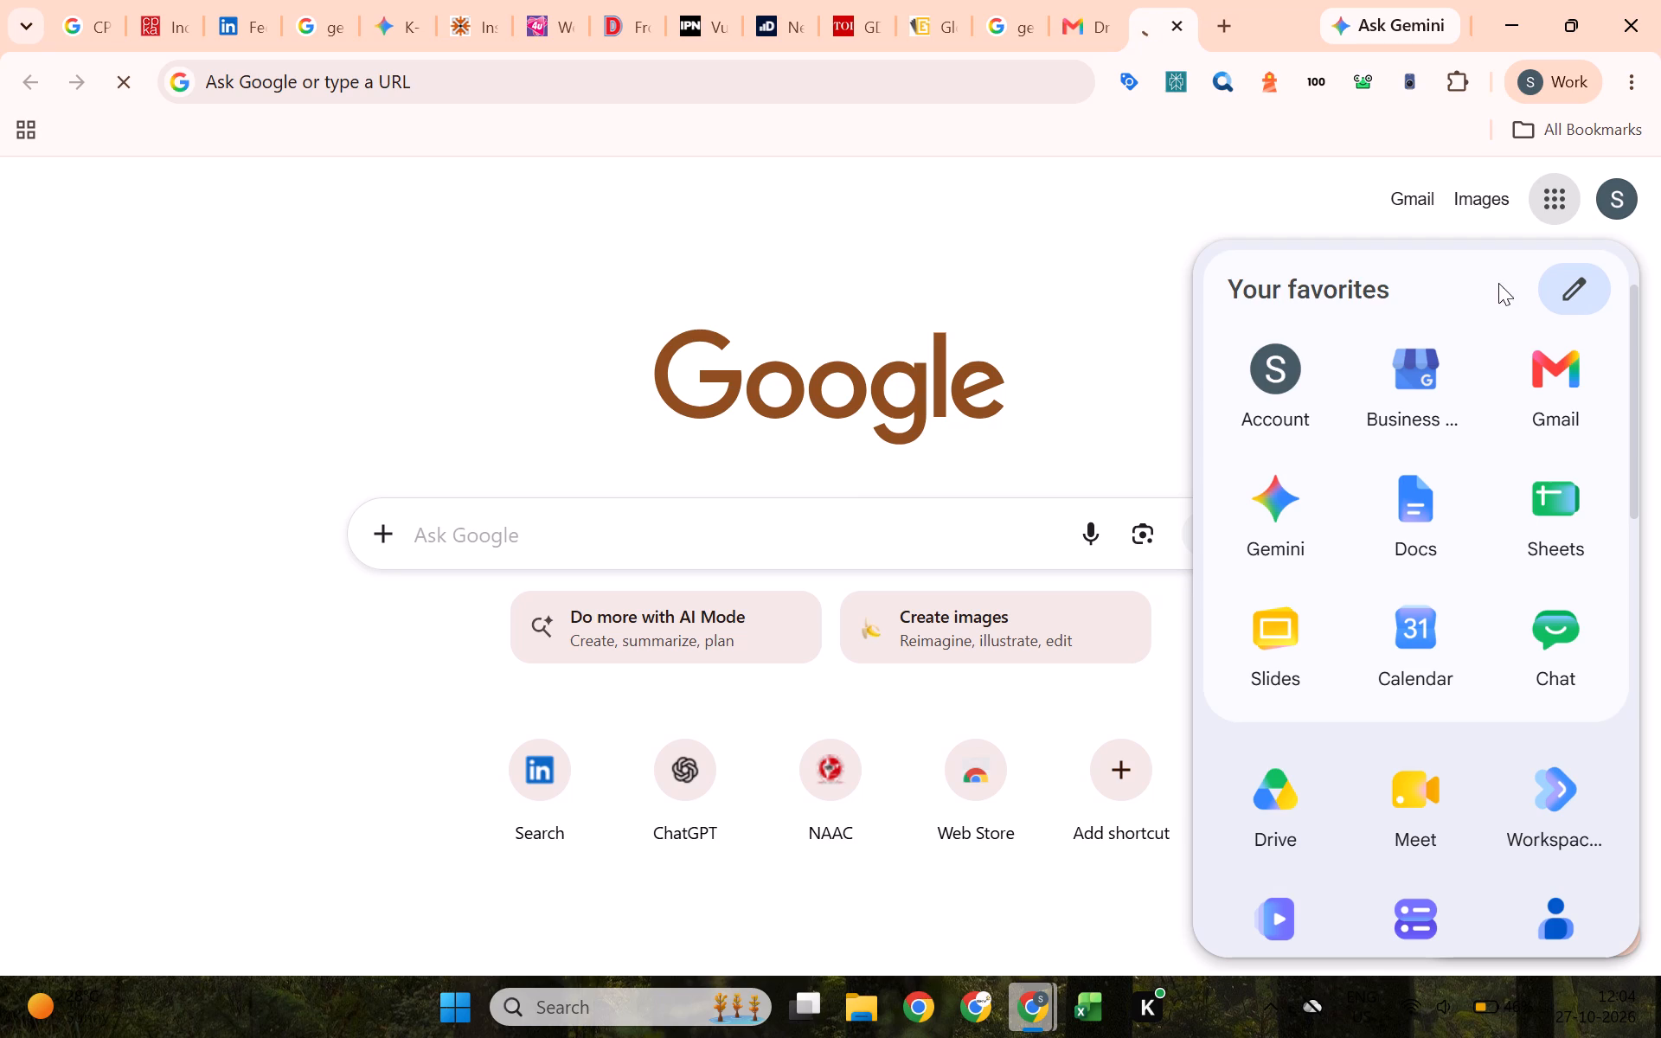
pyautogui.click(1559, 368)
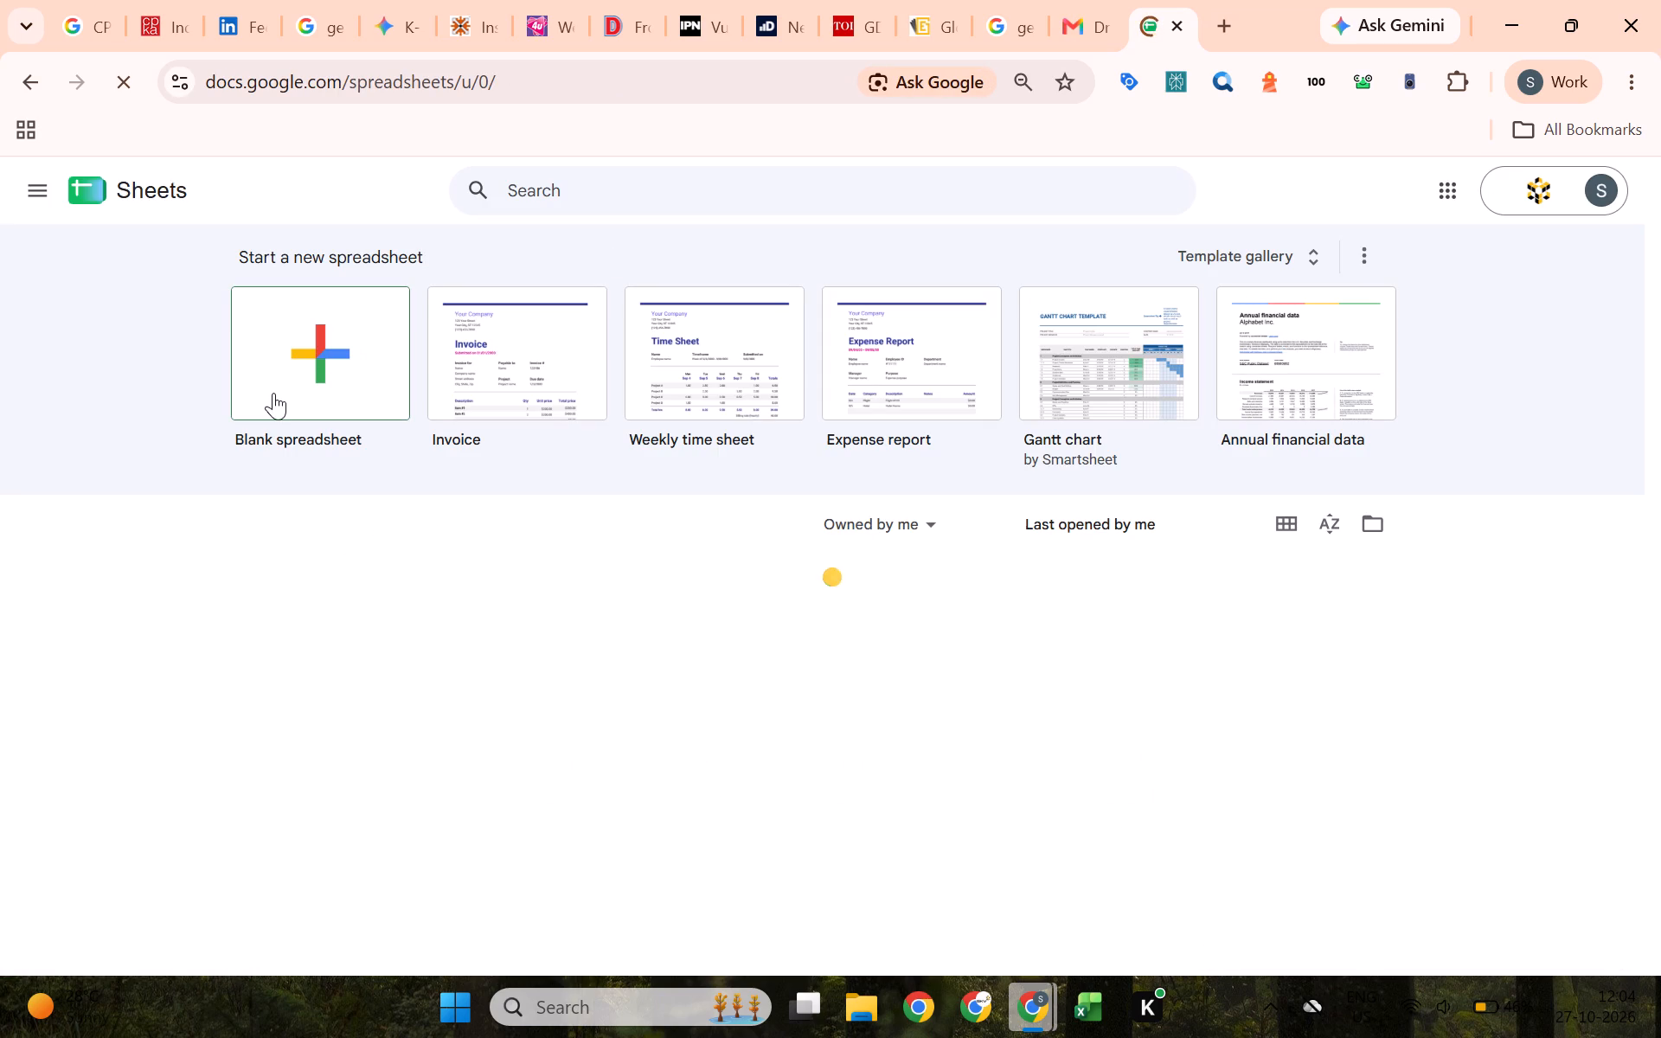
pyautogui.click(324, 368)
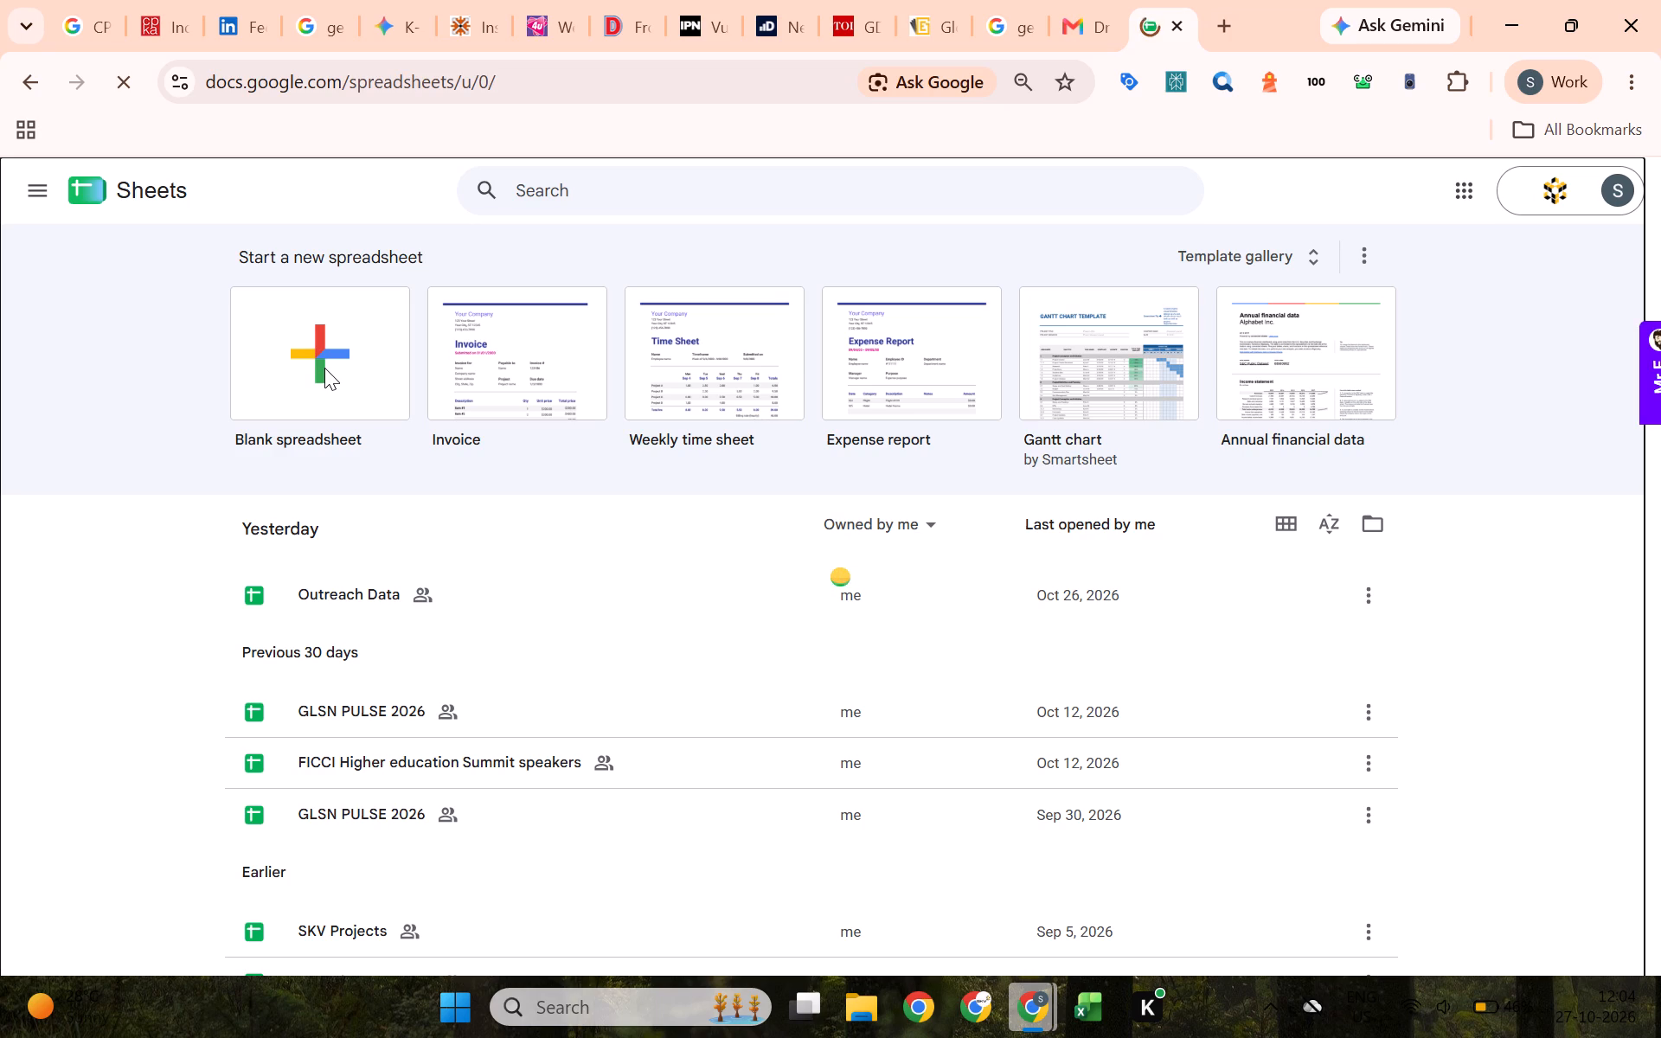
pyautogui.click(324, 368)
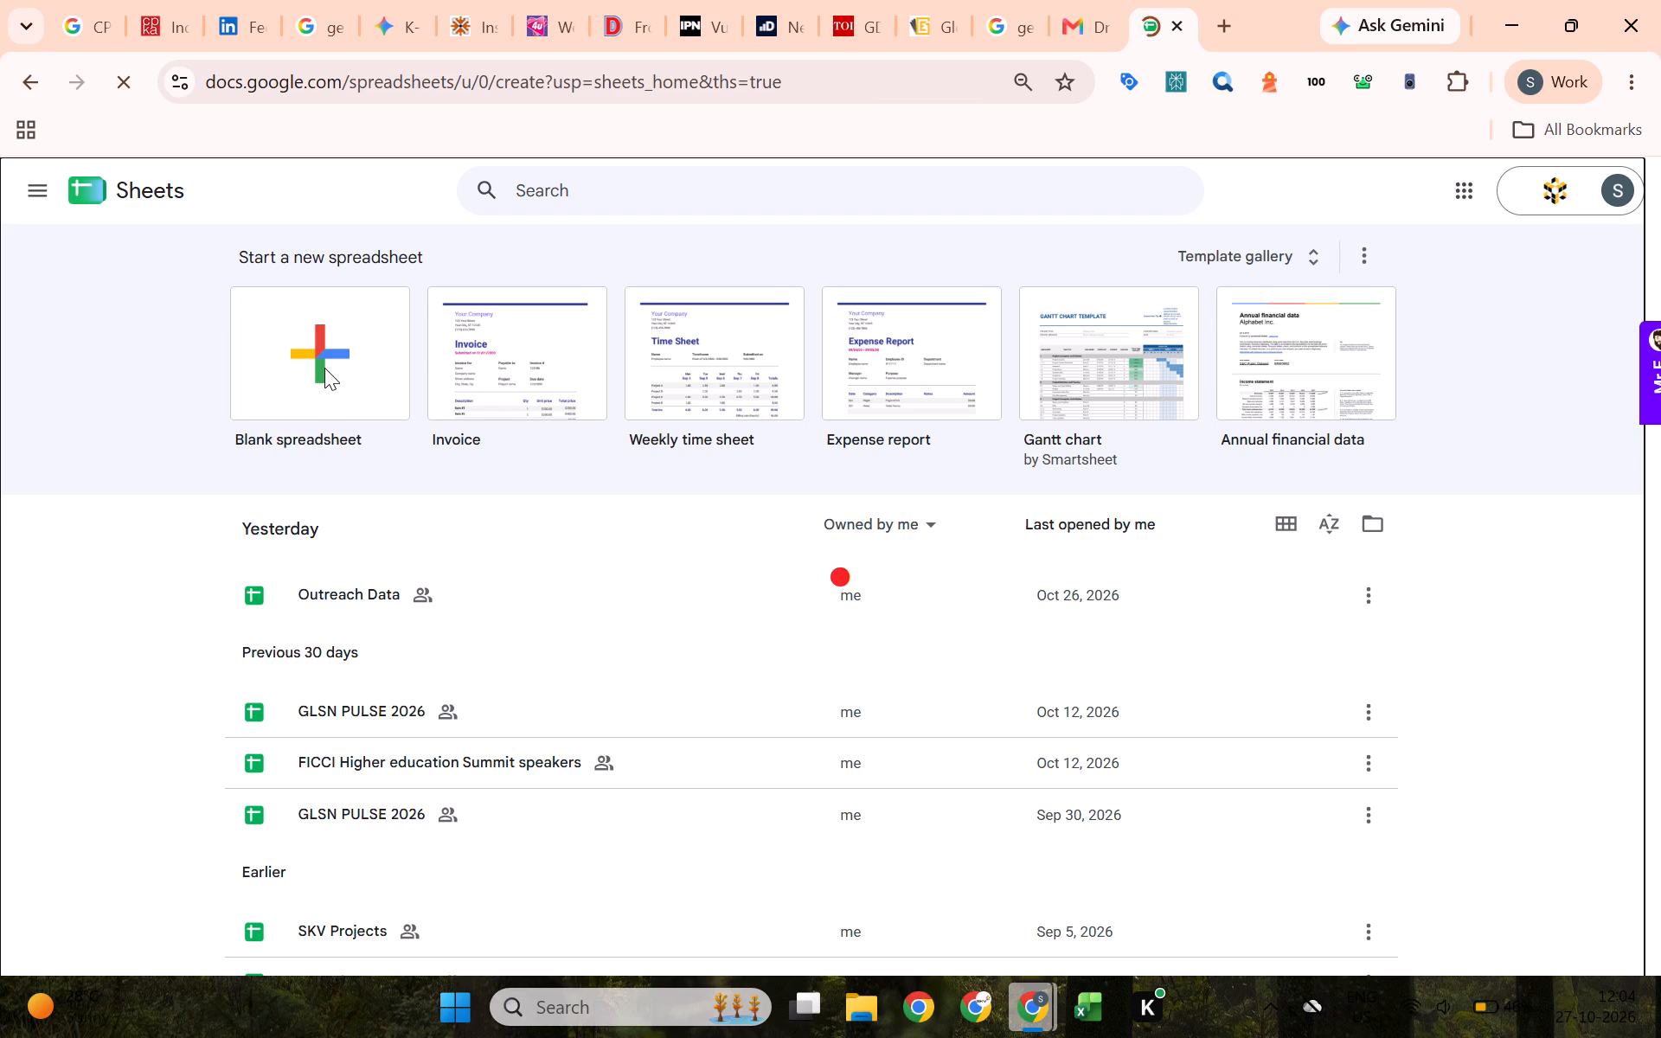
pyautogui.click(324, 368)
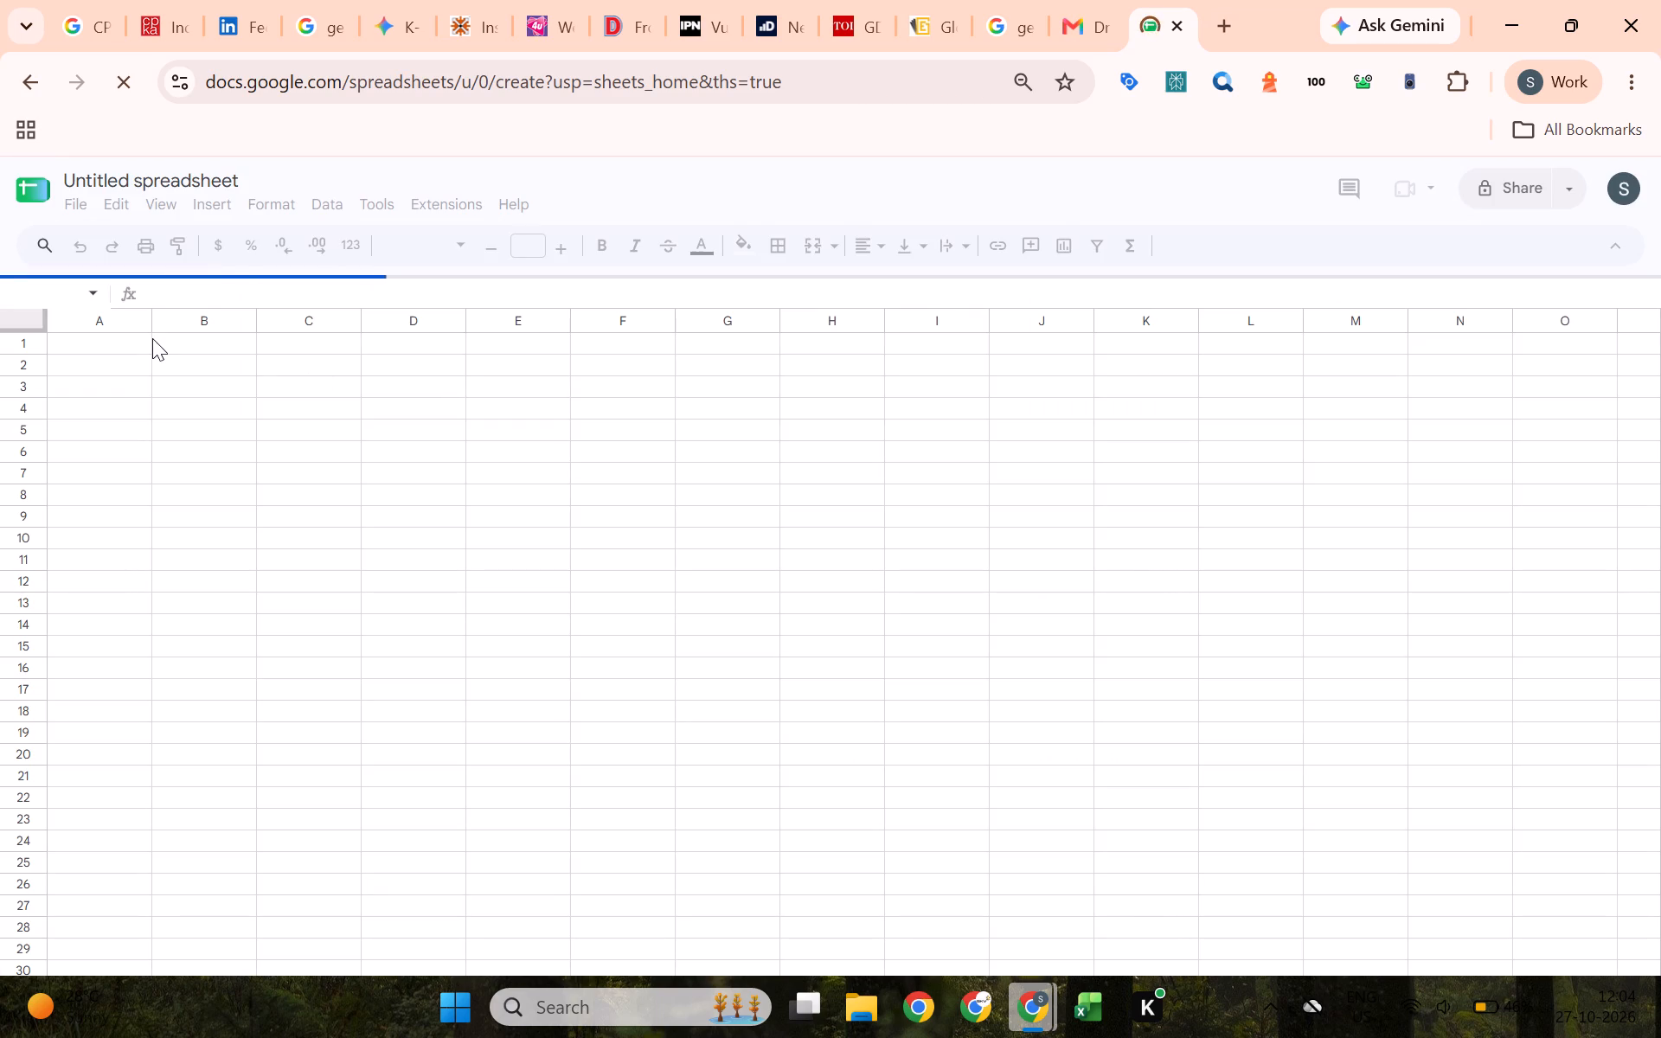
# Paste the copied company leads table into the blank sheet starting at cell A1.
pyautogui.click(119, 343)
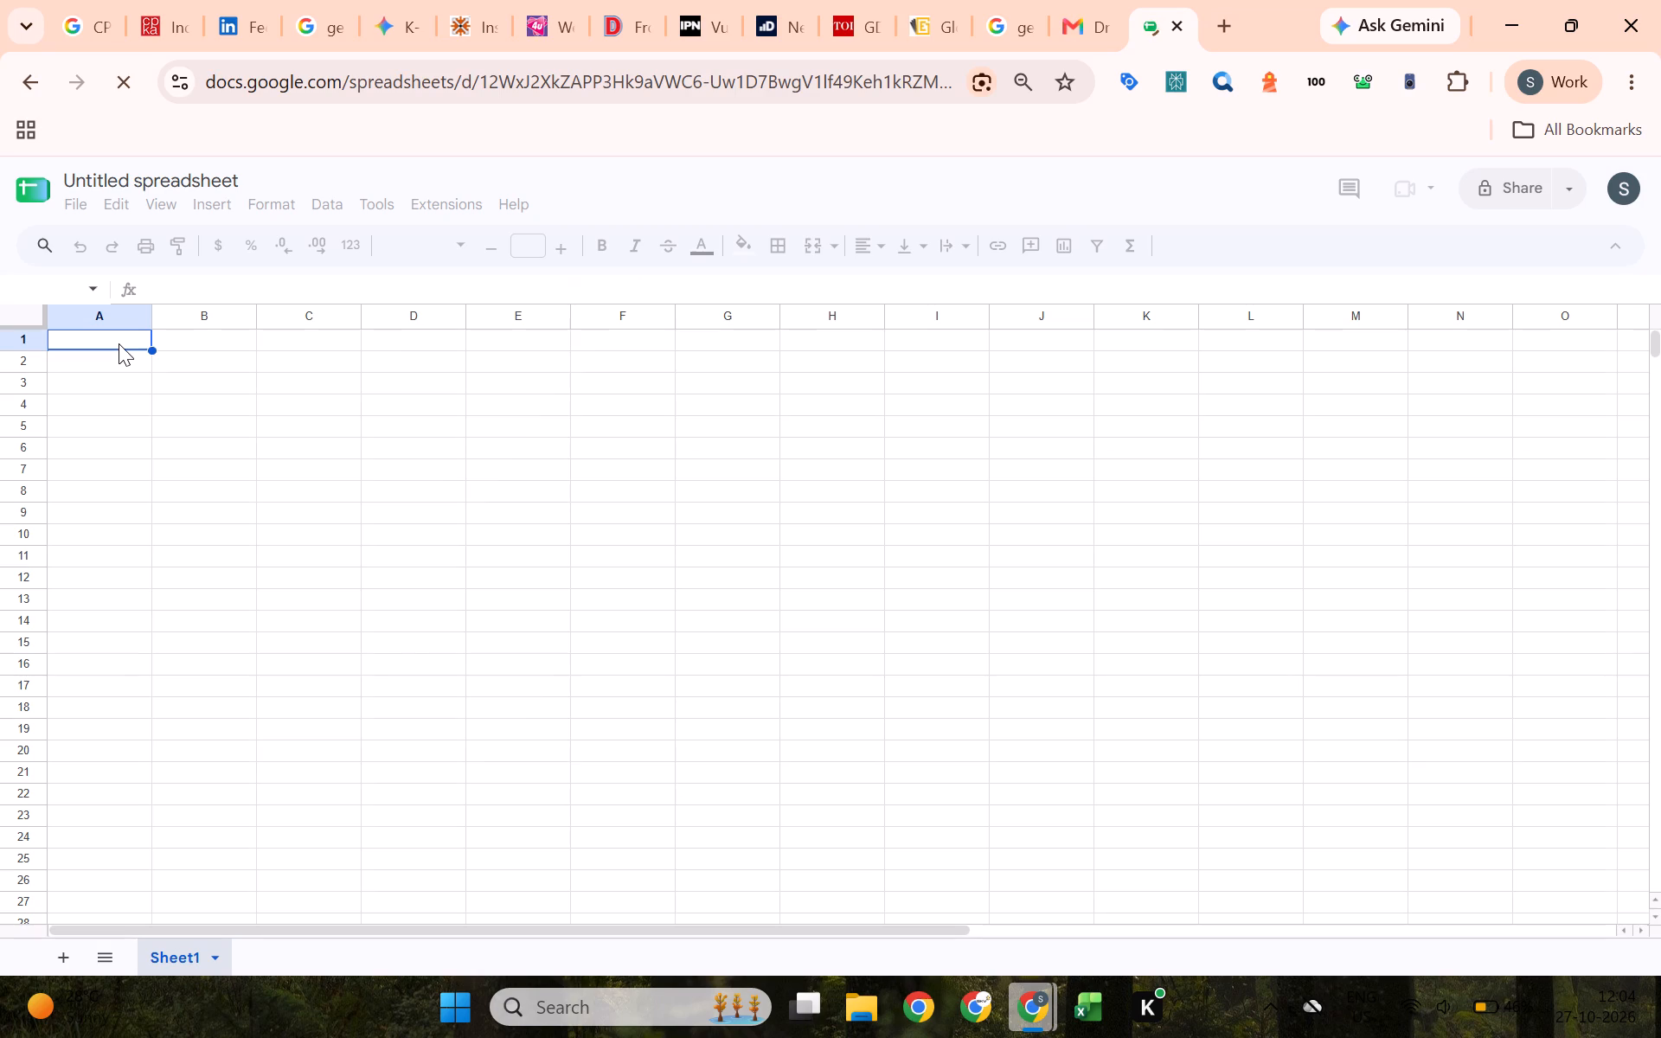
pyautogui.hotkey('ctrl', 'v')
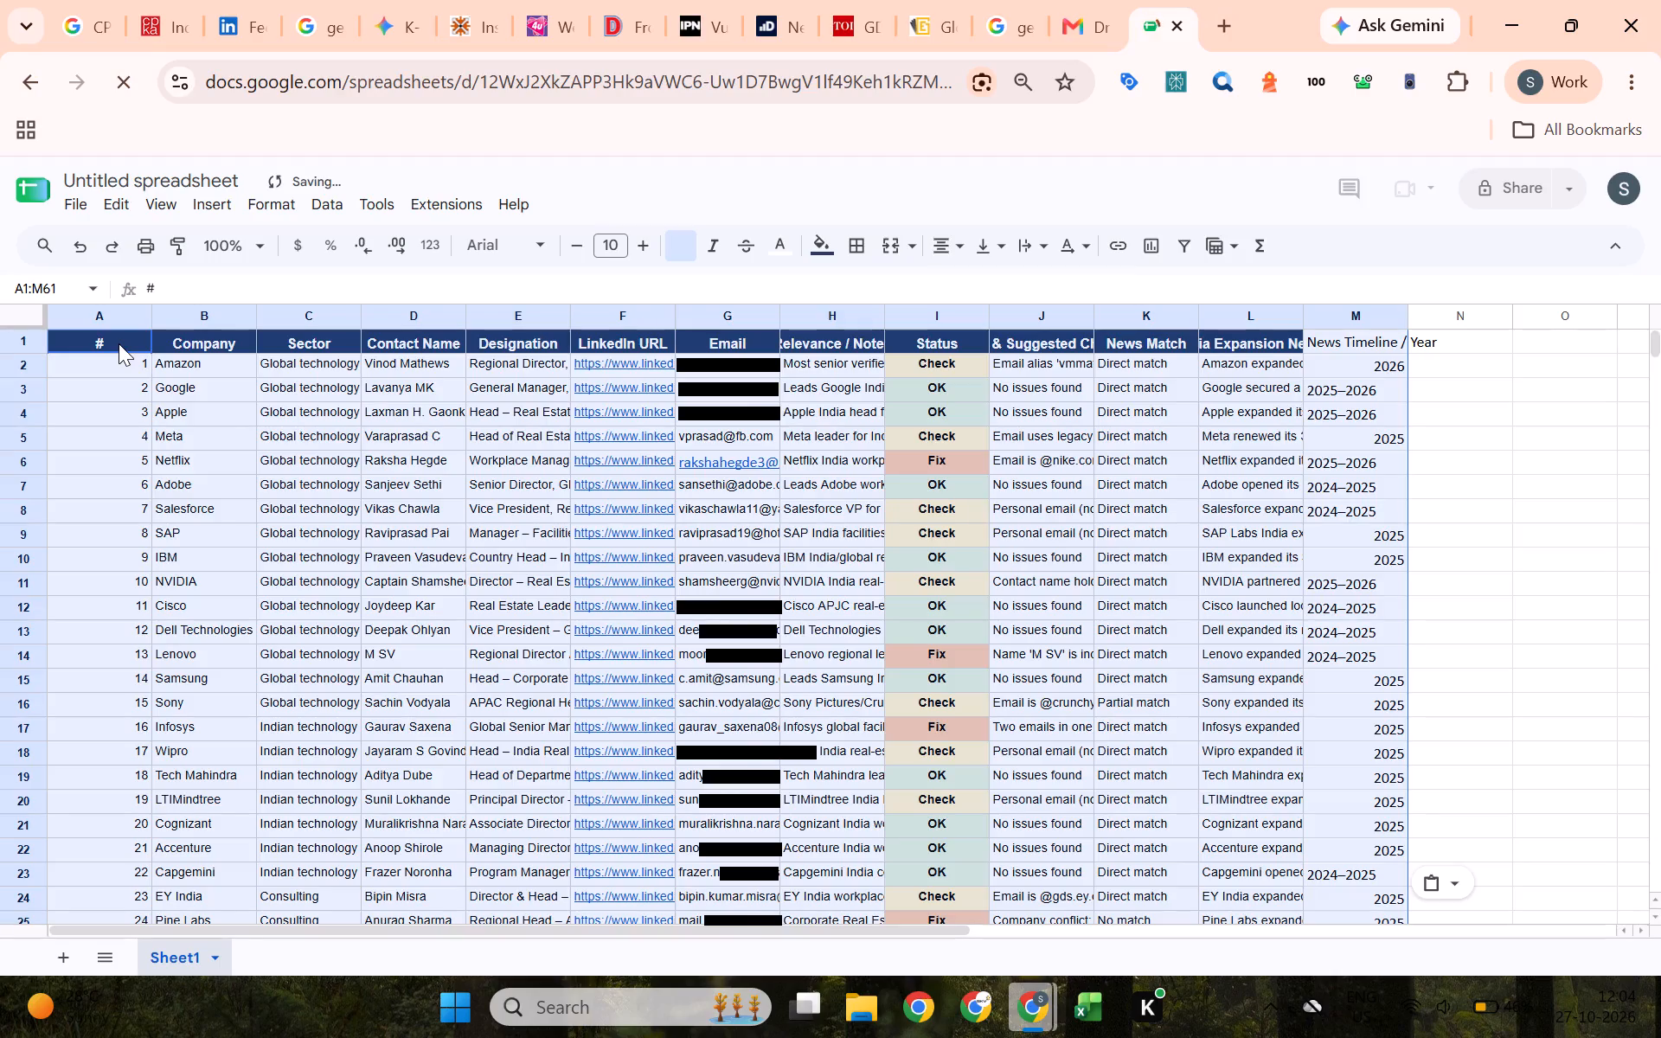
# Fit all columns of the sheet to the width of their contents.
pyautogui.click(57, 324)
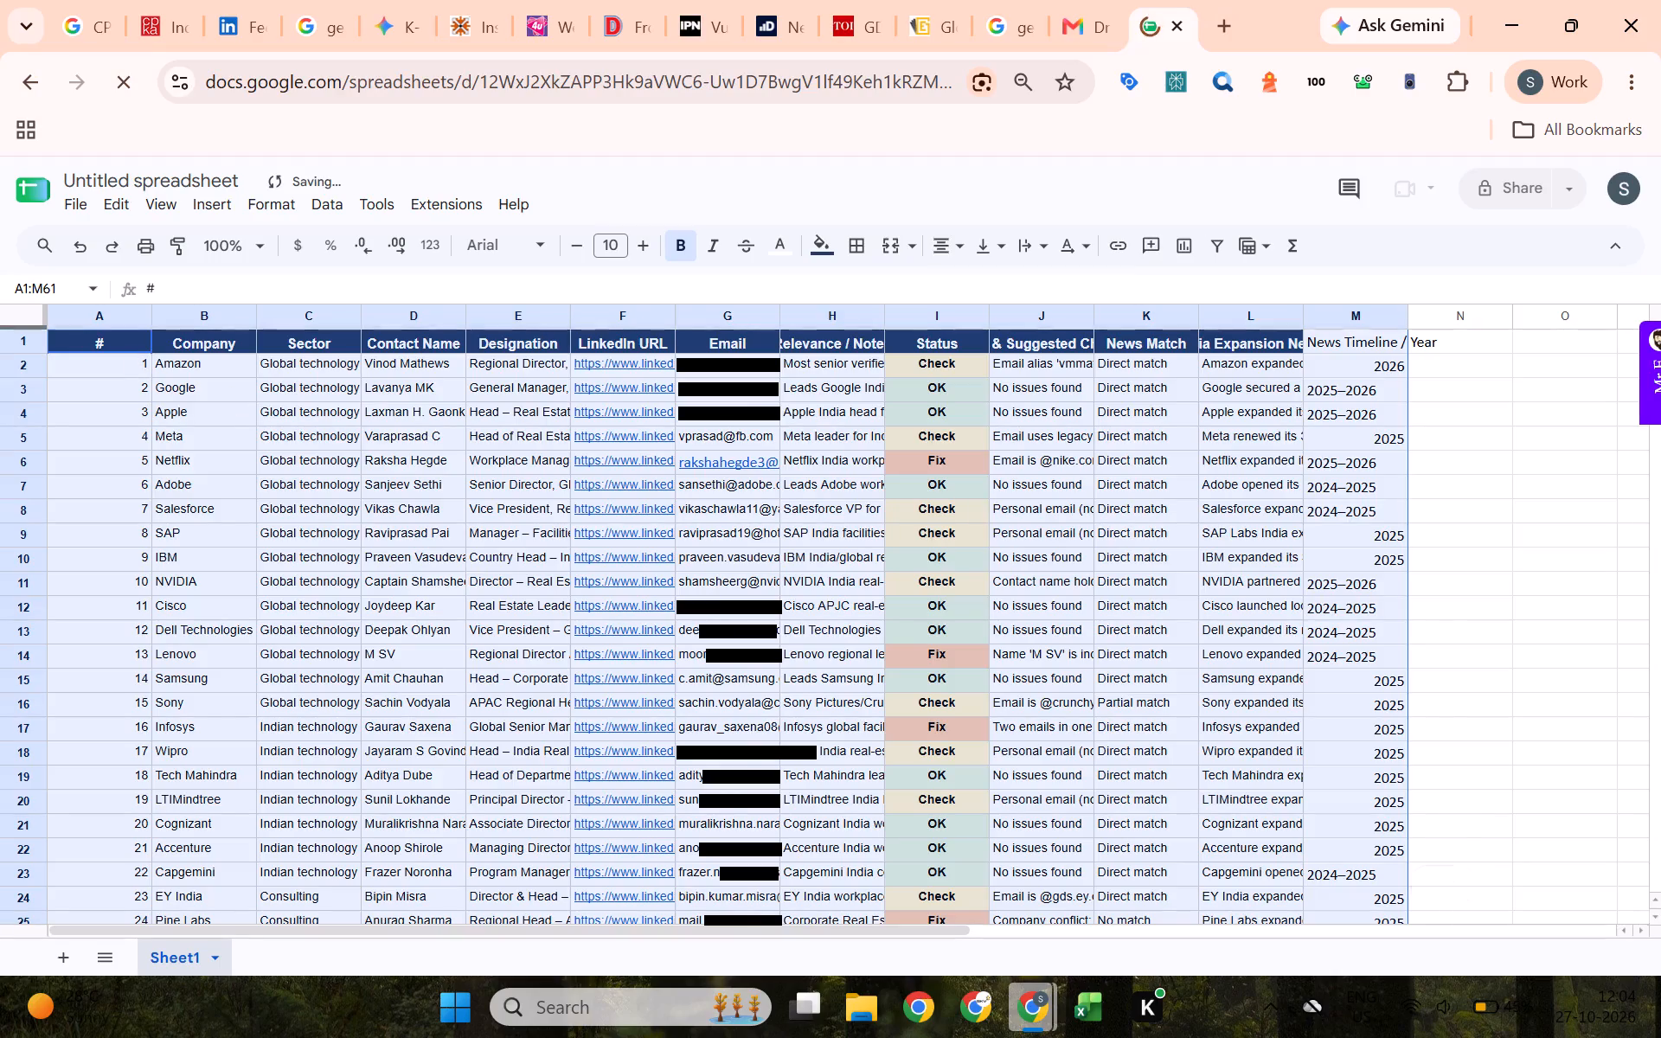
pyautogui.click(32, 324)
pyautogui.doubleClick(154, 317)
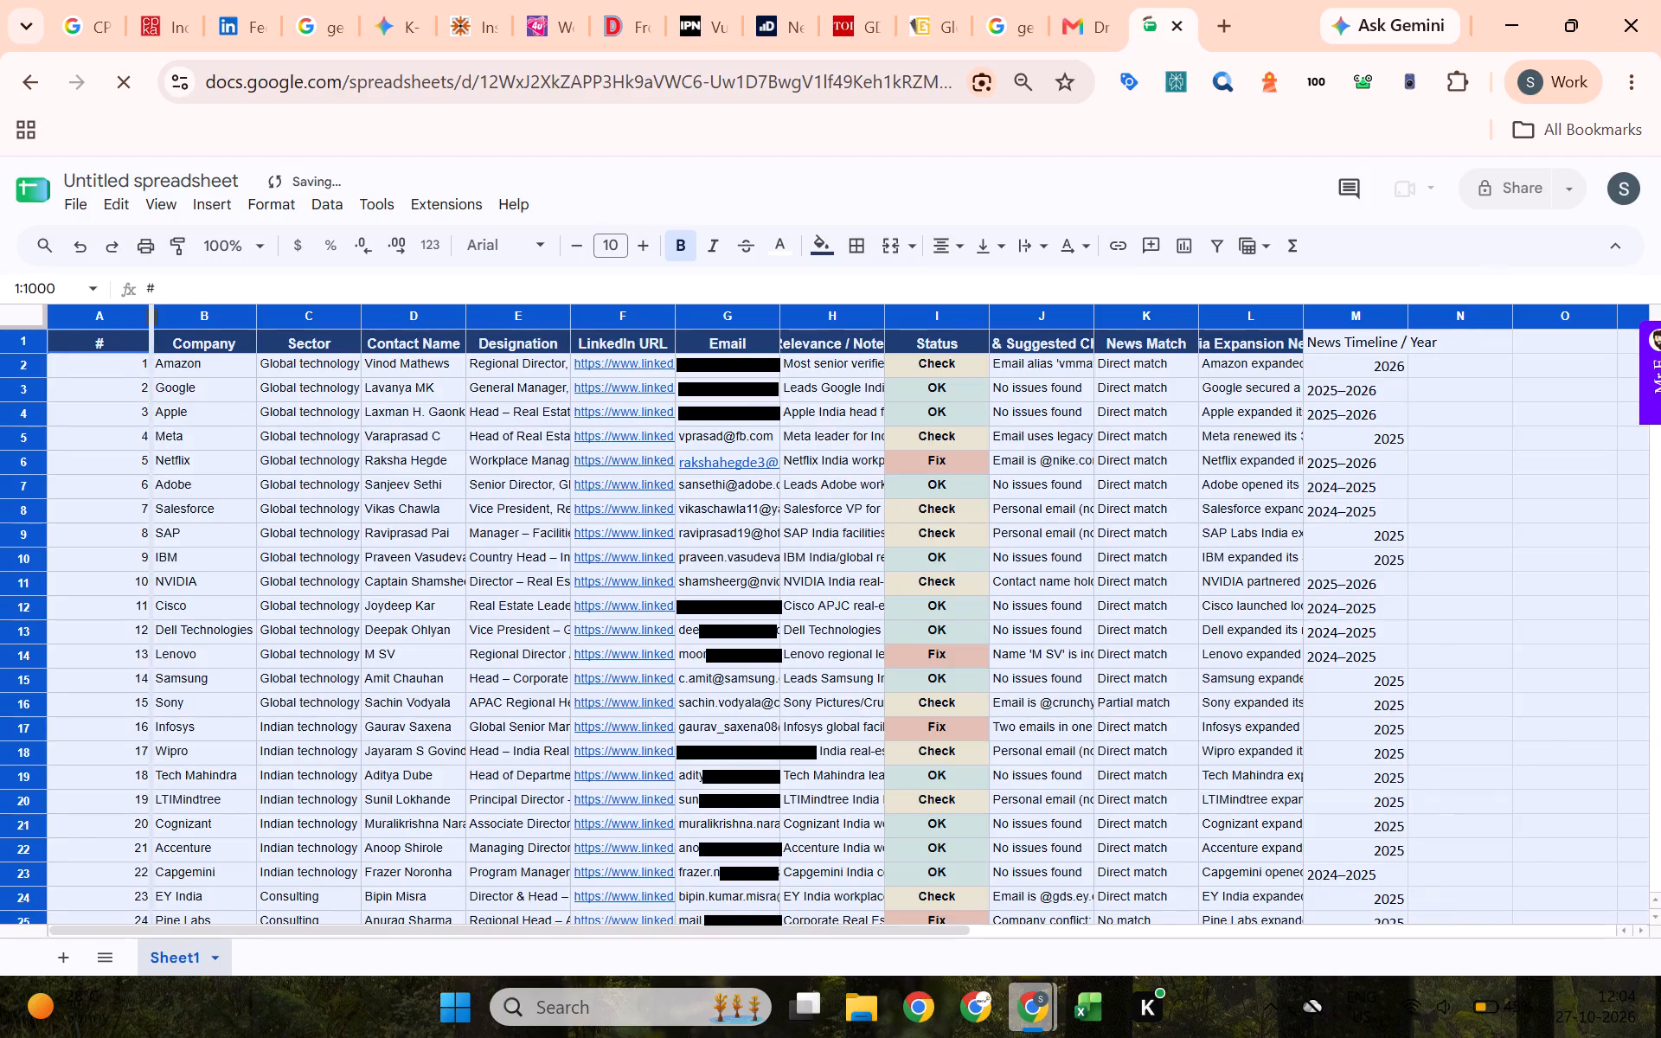
pyautogui.click(275, 451)
# Examine the pasted leads across all columns, from company to news timeline, and down through the last row.
pyautogui.hscroll(-3, 275, 451)
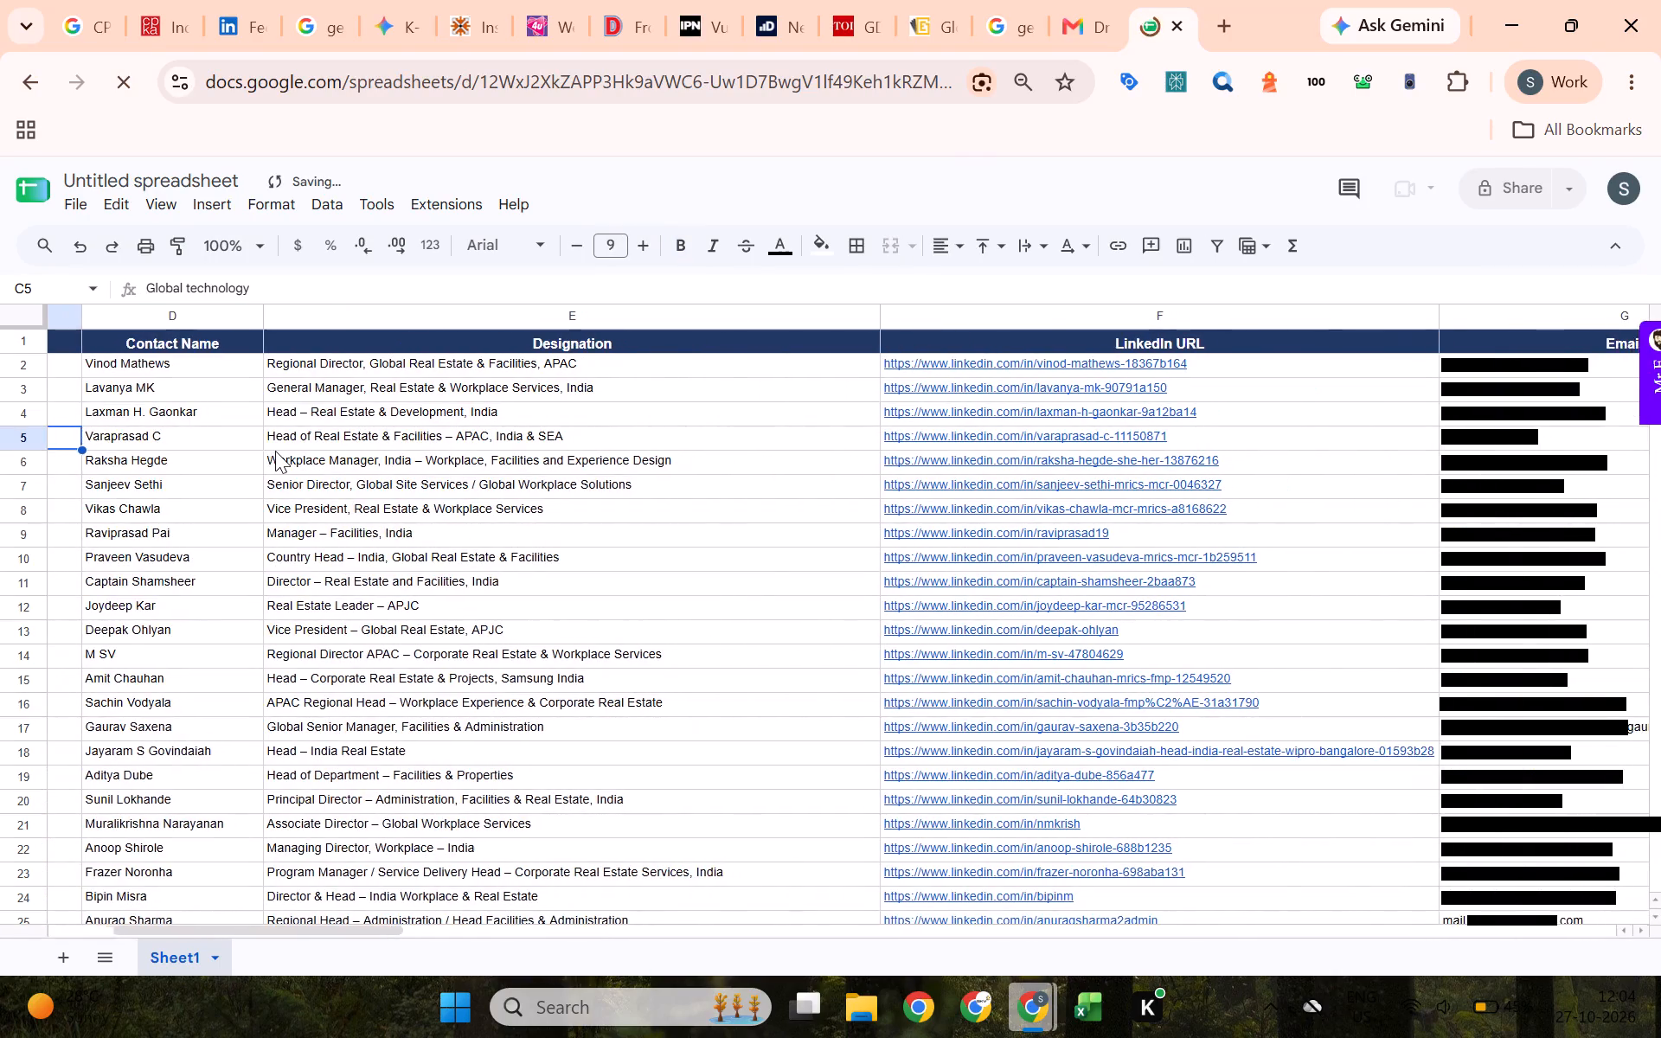
pyautogui.hscroll(-11, 275, 451)
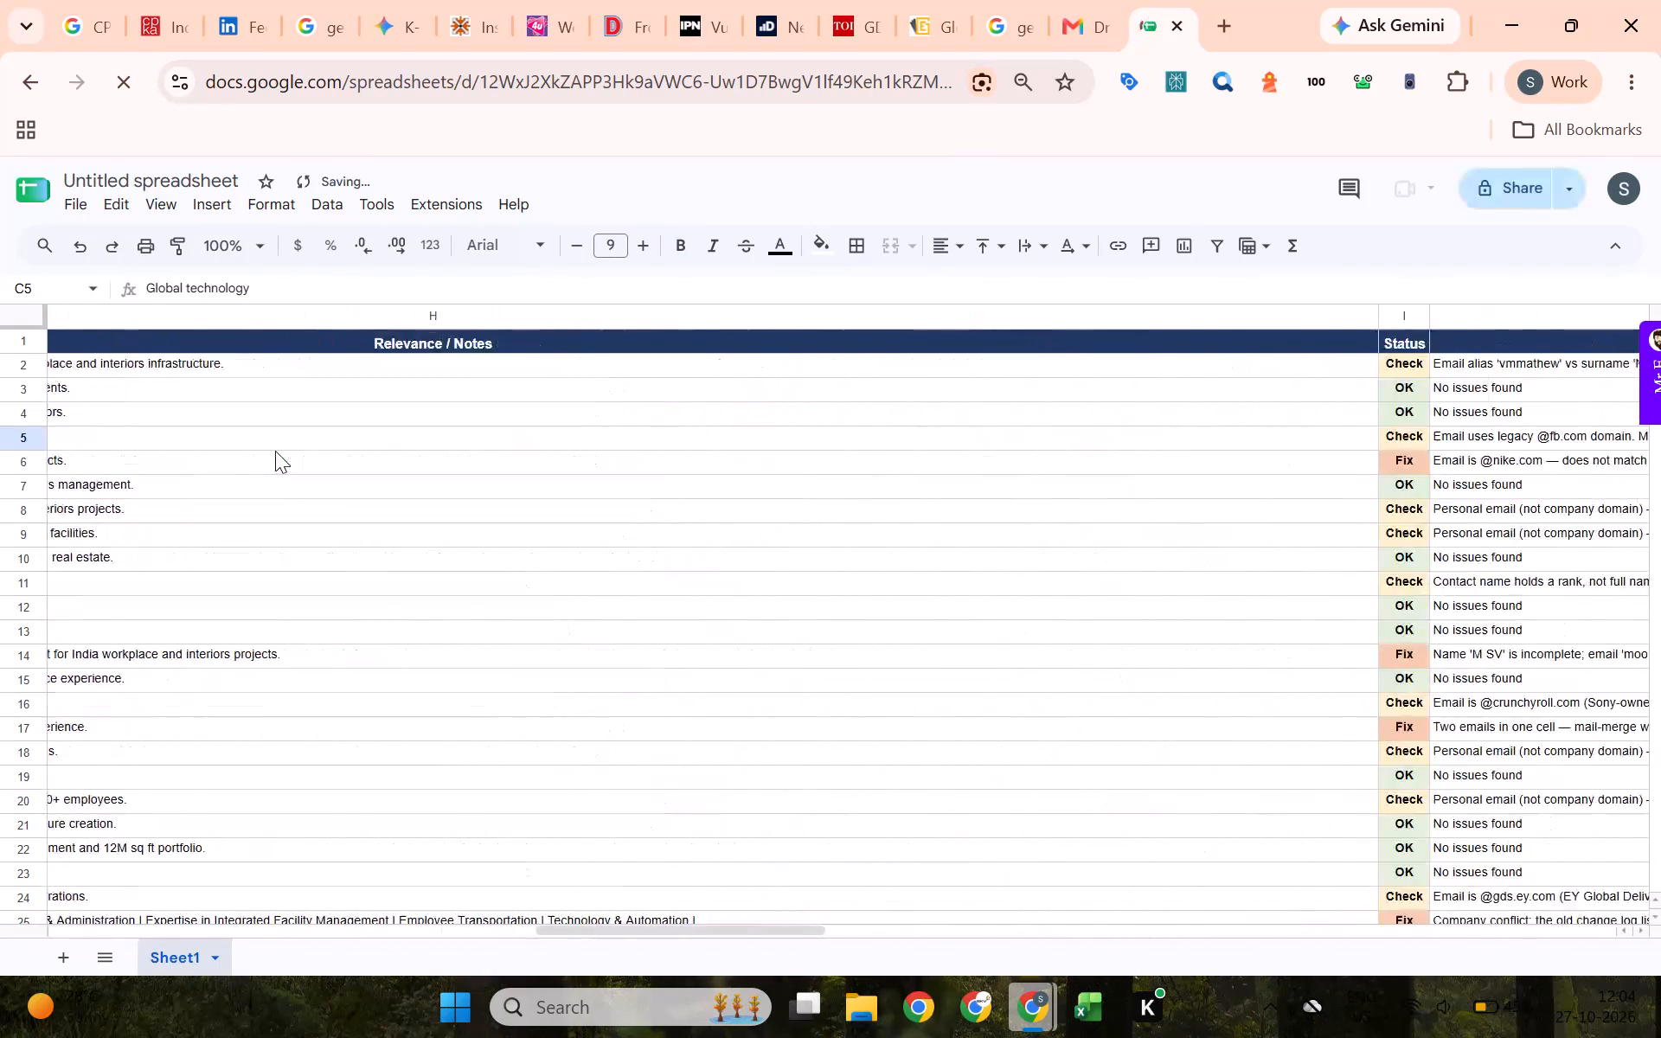
pyautogui.hscroll(-6, 275, 451)
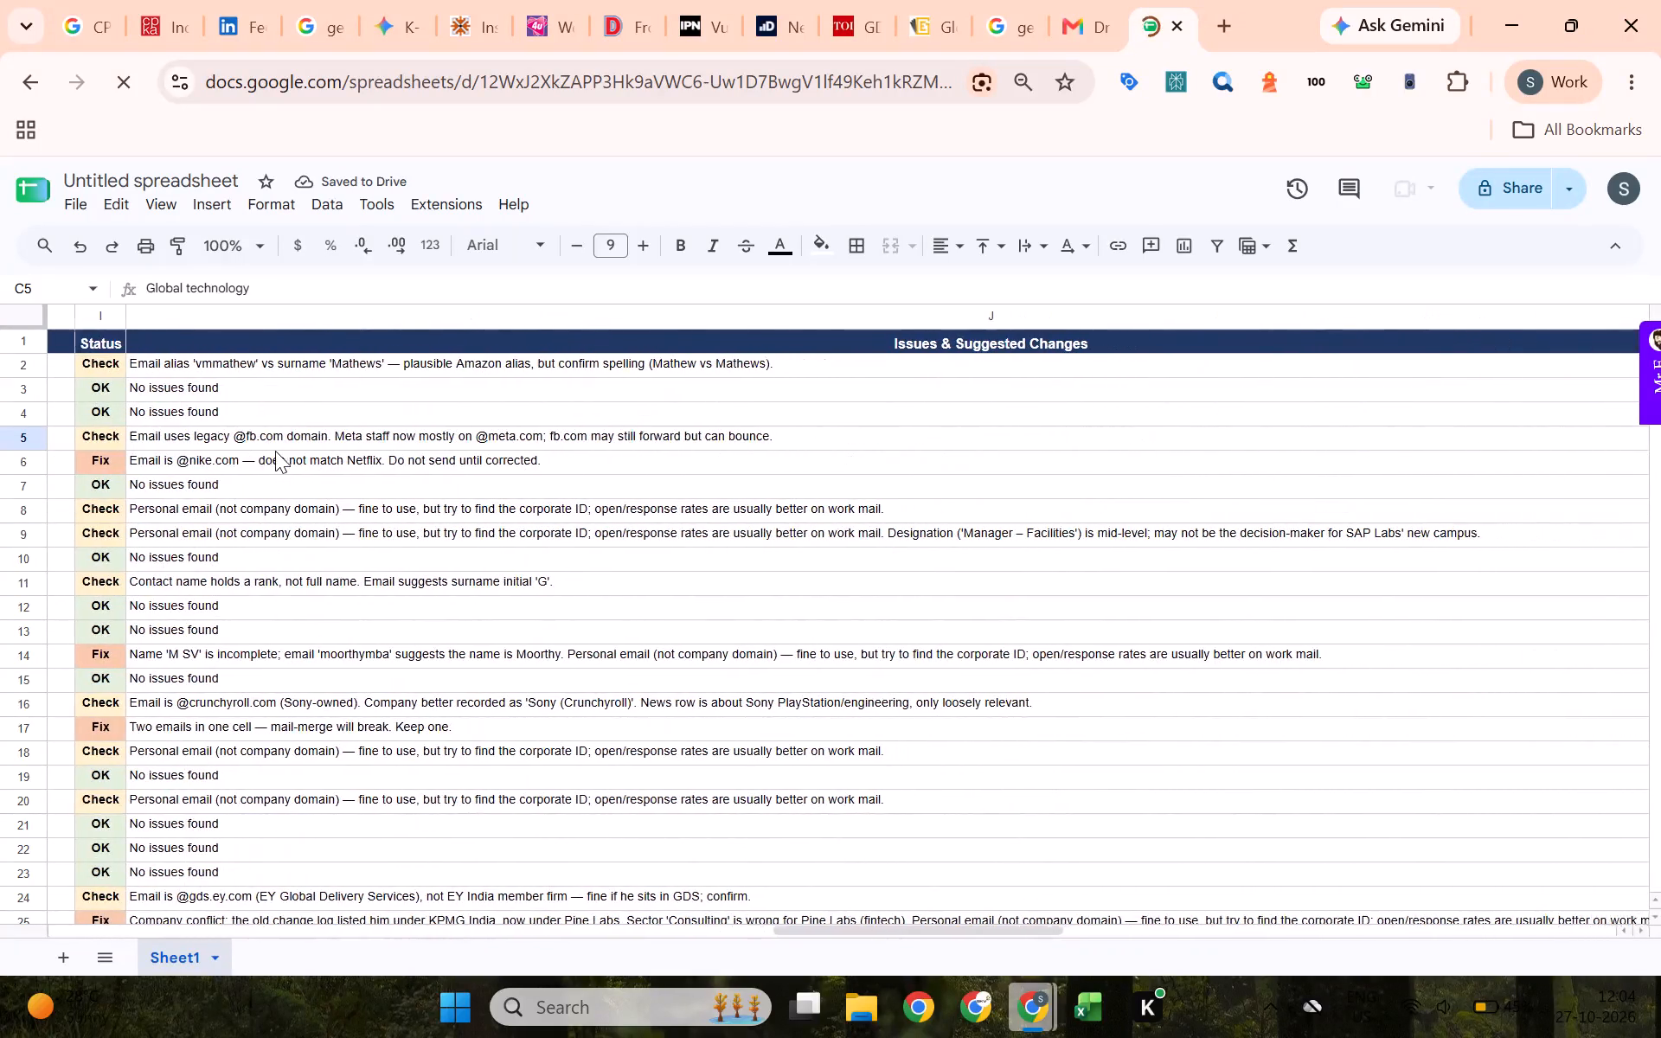
pyautogui.hscroll(5, 275, 451)
pyautogui.hscroll(-14, 275, 451)
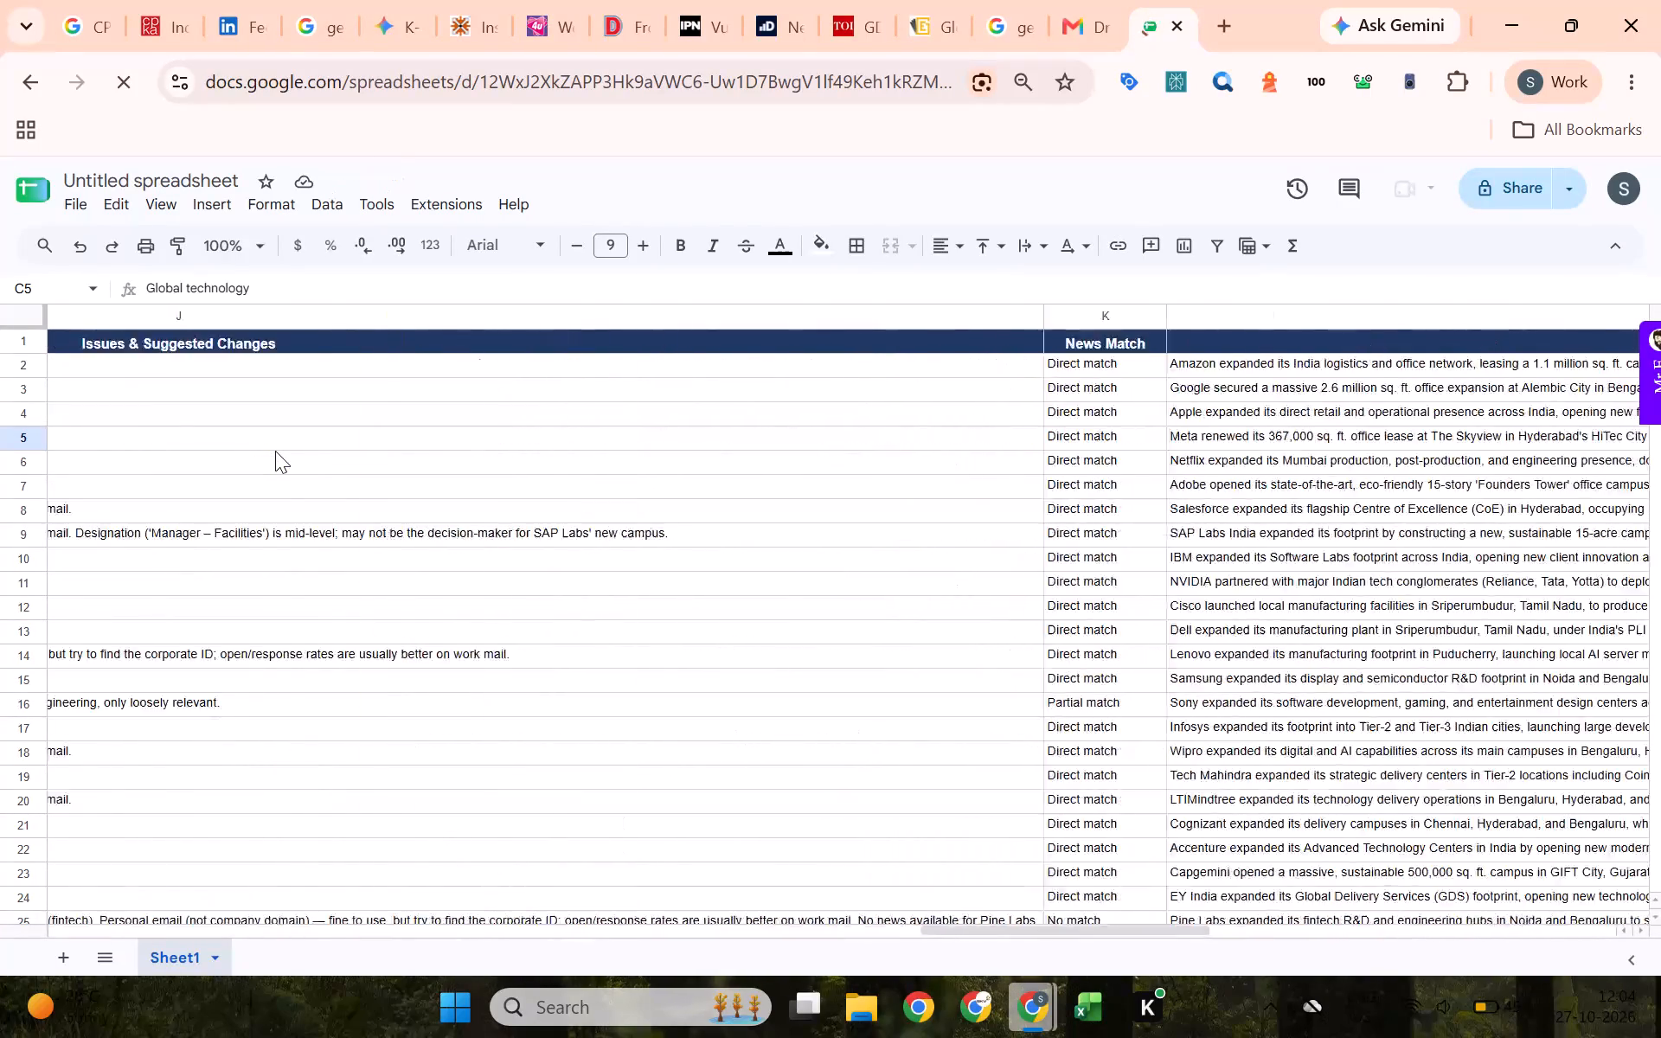
pyautogui.hscroll(-2, 275, 451)
pyautogui.hscroll(2, 275, 451)
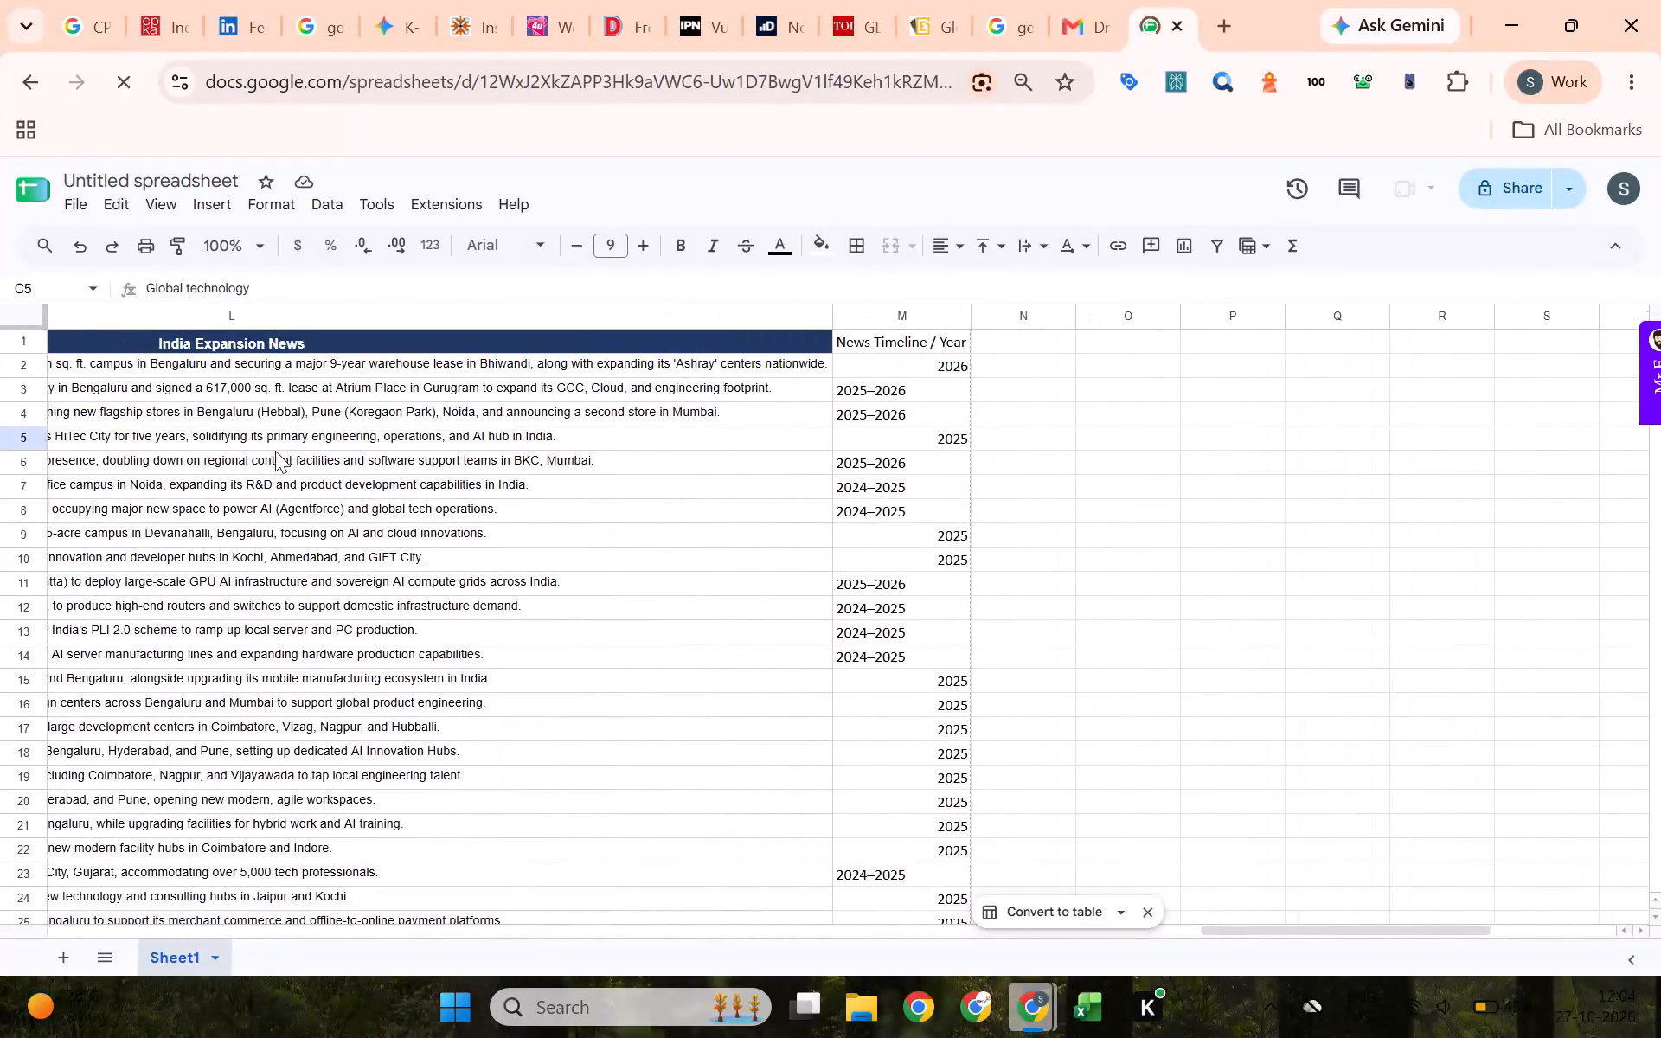
pyautogui.hscroll(1, 275, 451)
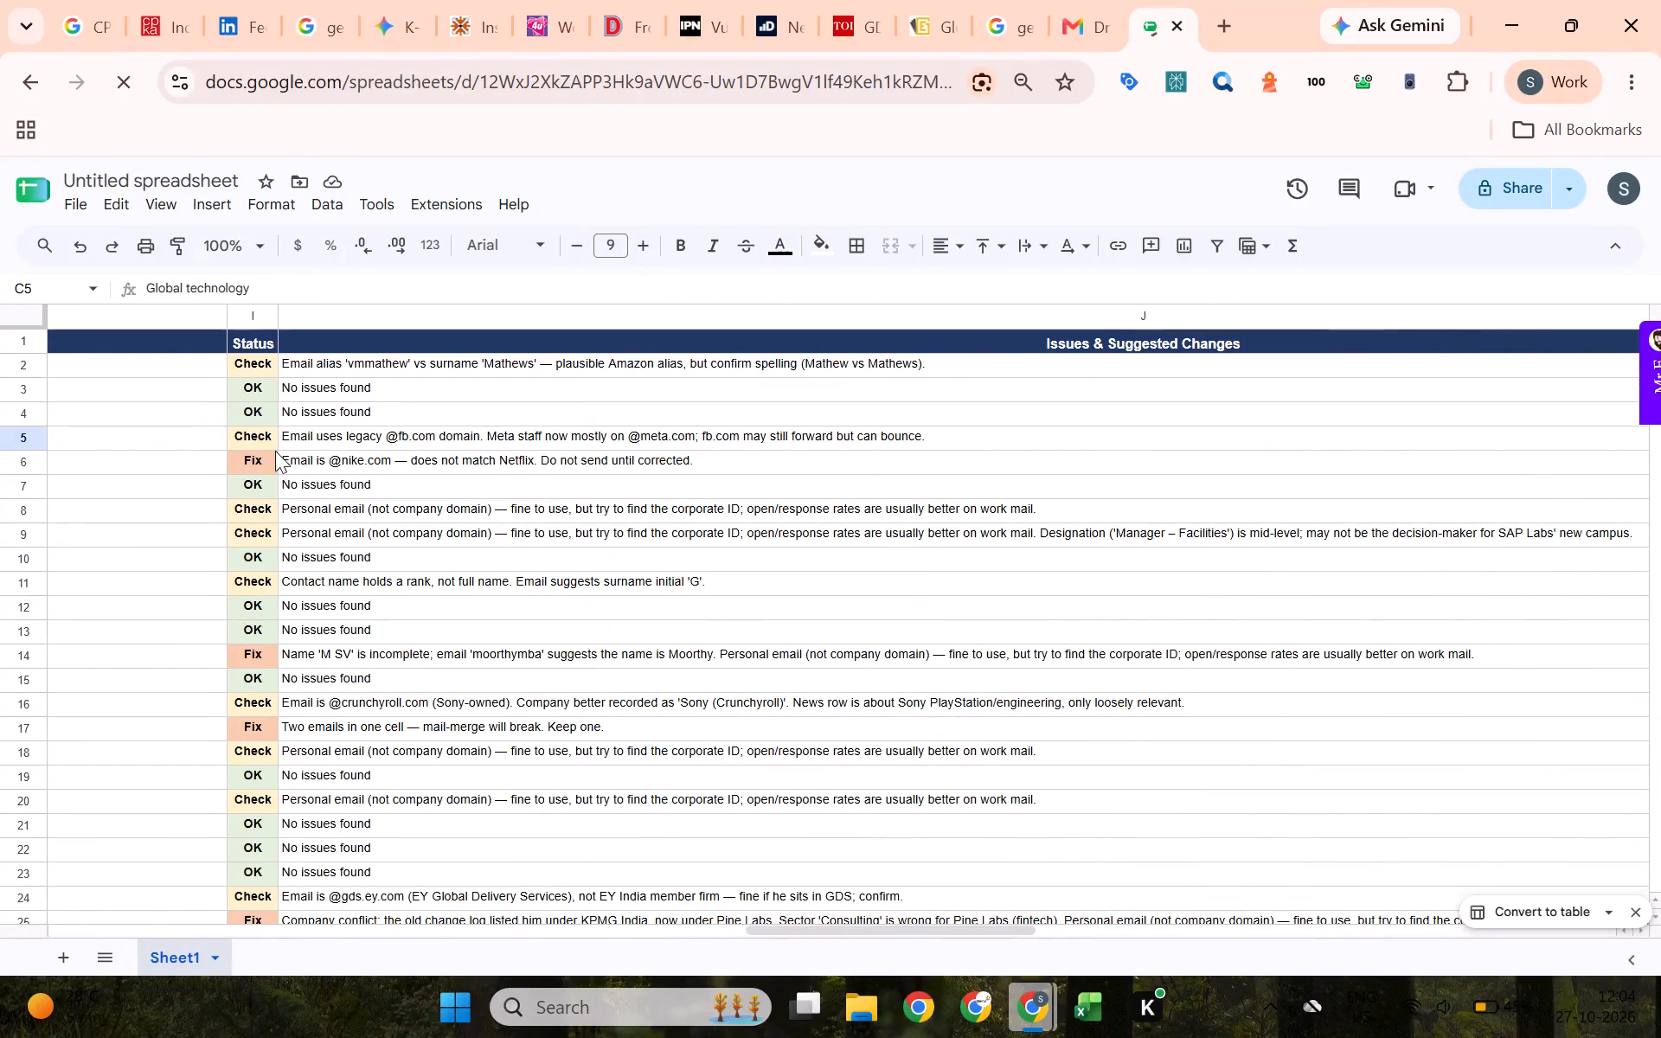
pyautogui.hscroll(17, 275, 451)
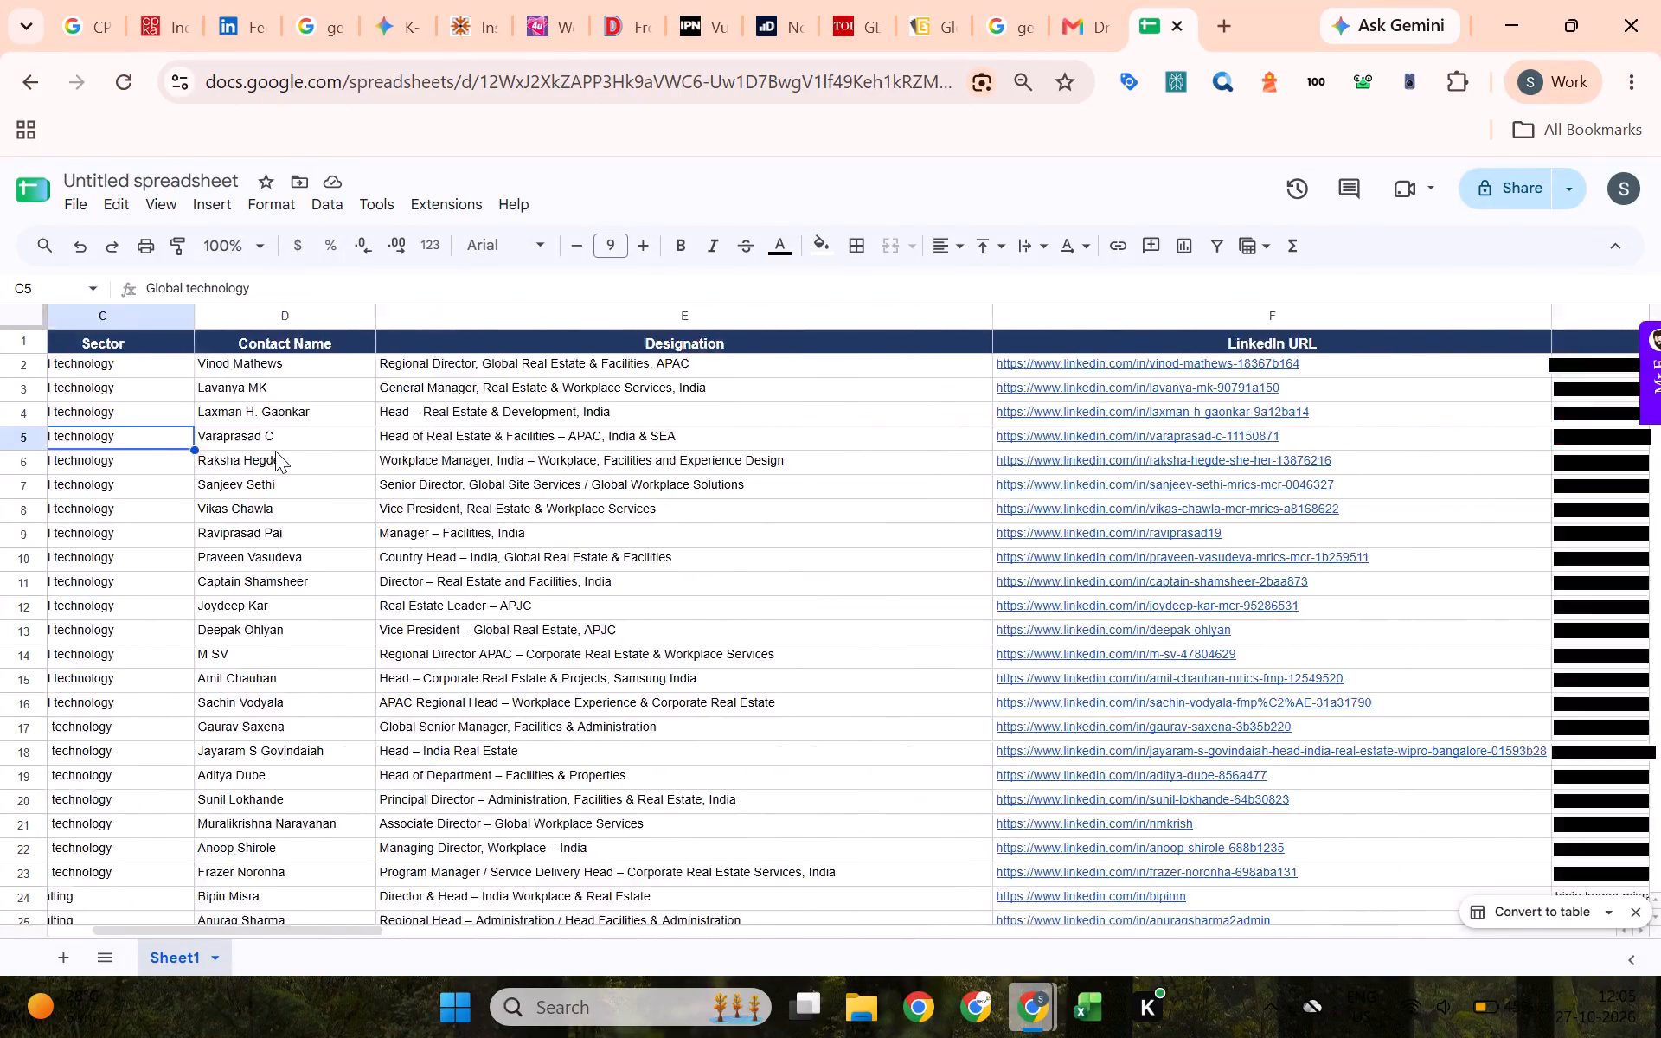
pyautogui.hscroll(2, 275, 451)
pyautogui.scroll(-2, 275, 451)
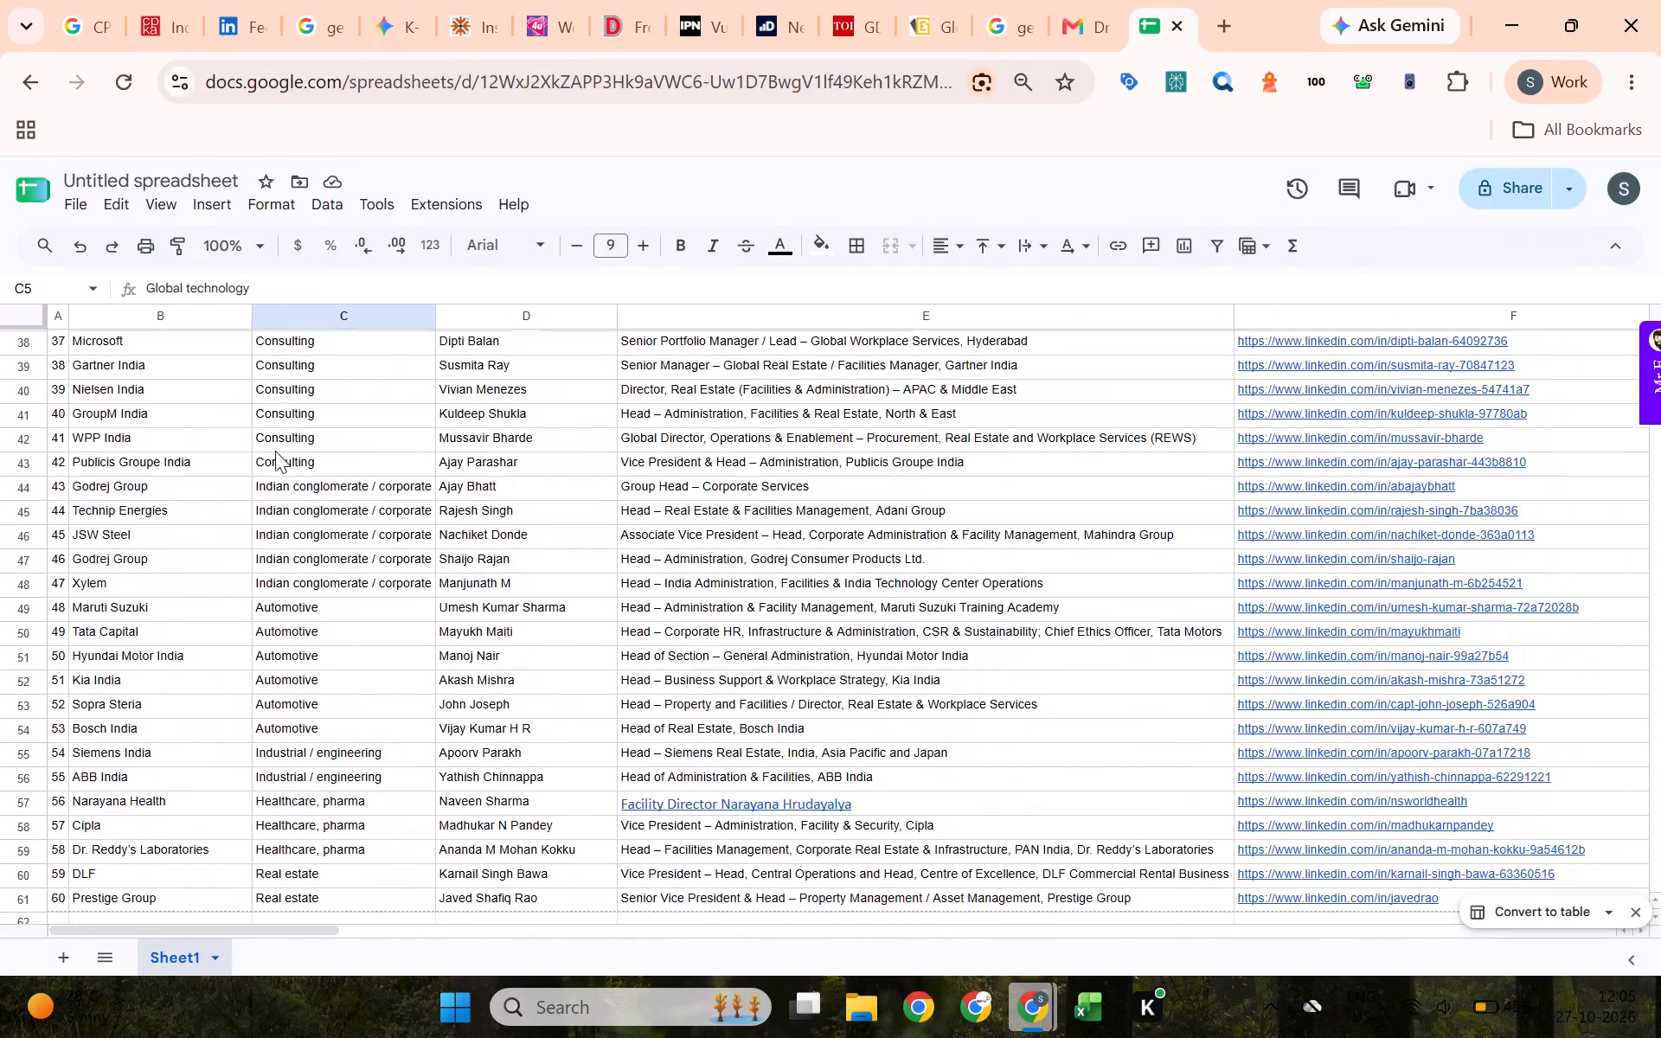
pyautogui.scroll(-1, 275, 451)
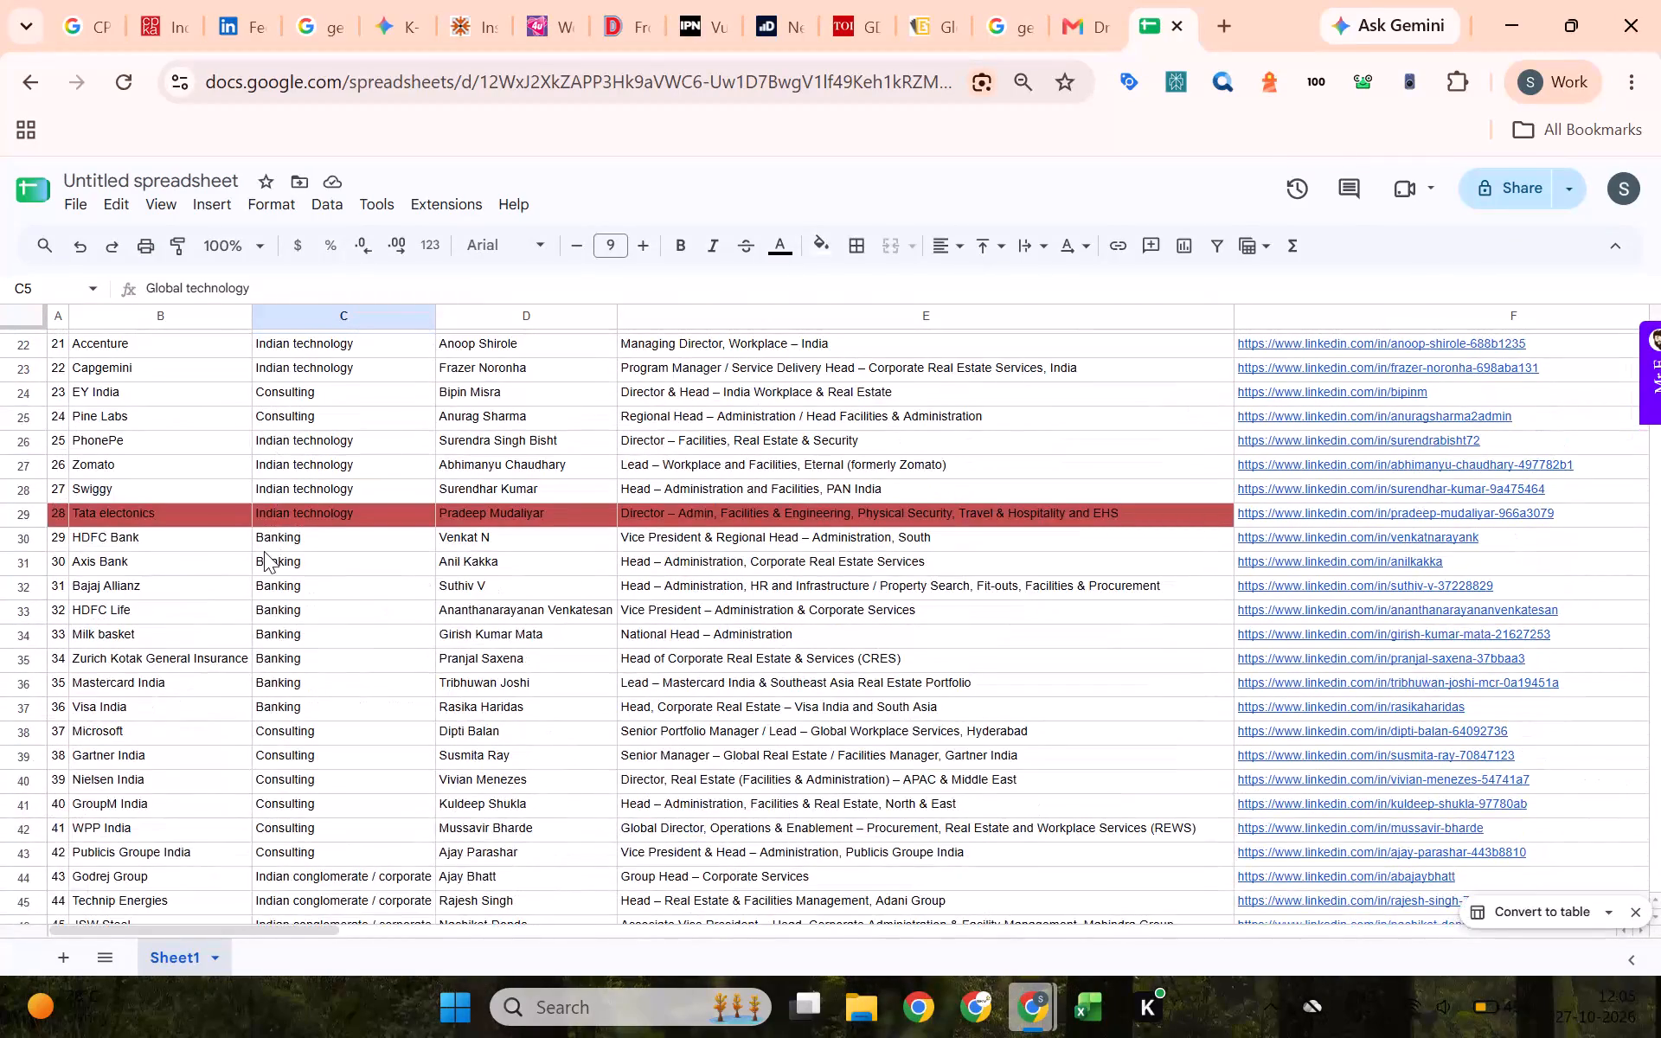
pyautogui.scroll(-2, 264, 551)
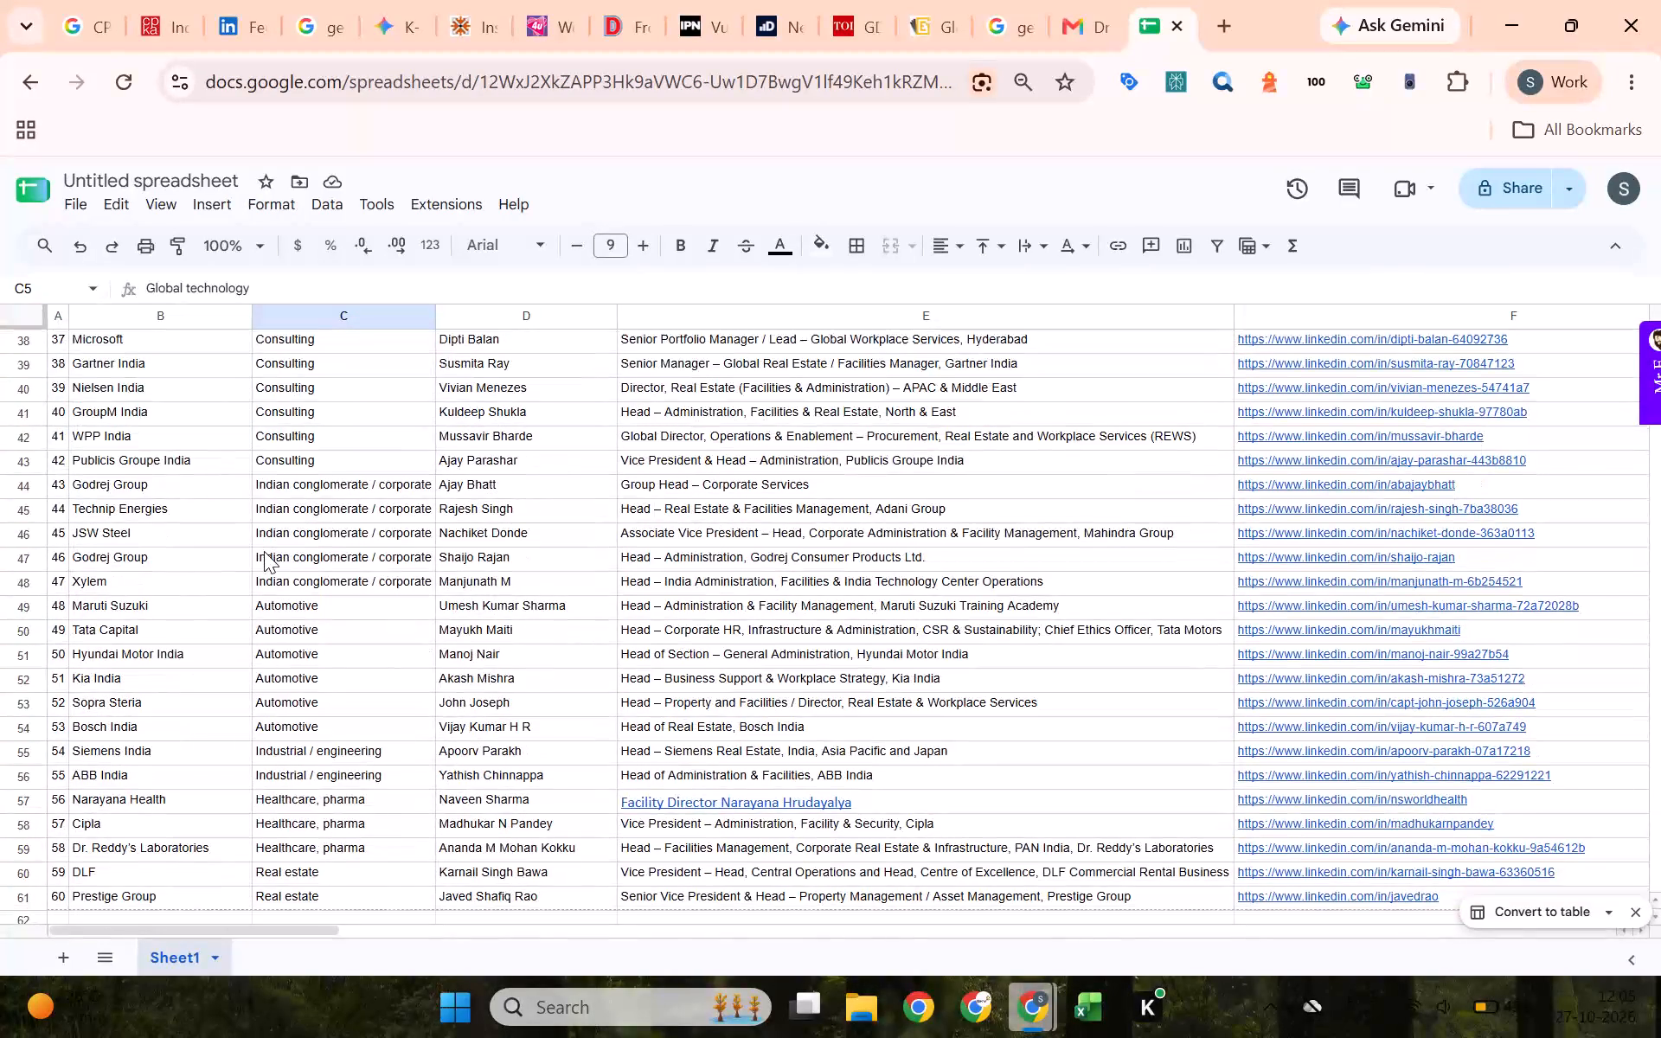
pyautogui.scroll(-1, 264, 551)
pyautogui.scroll(5, 264, 551)
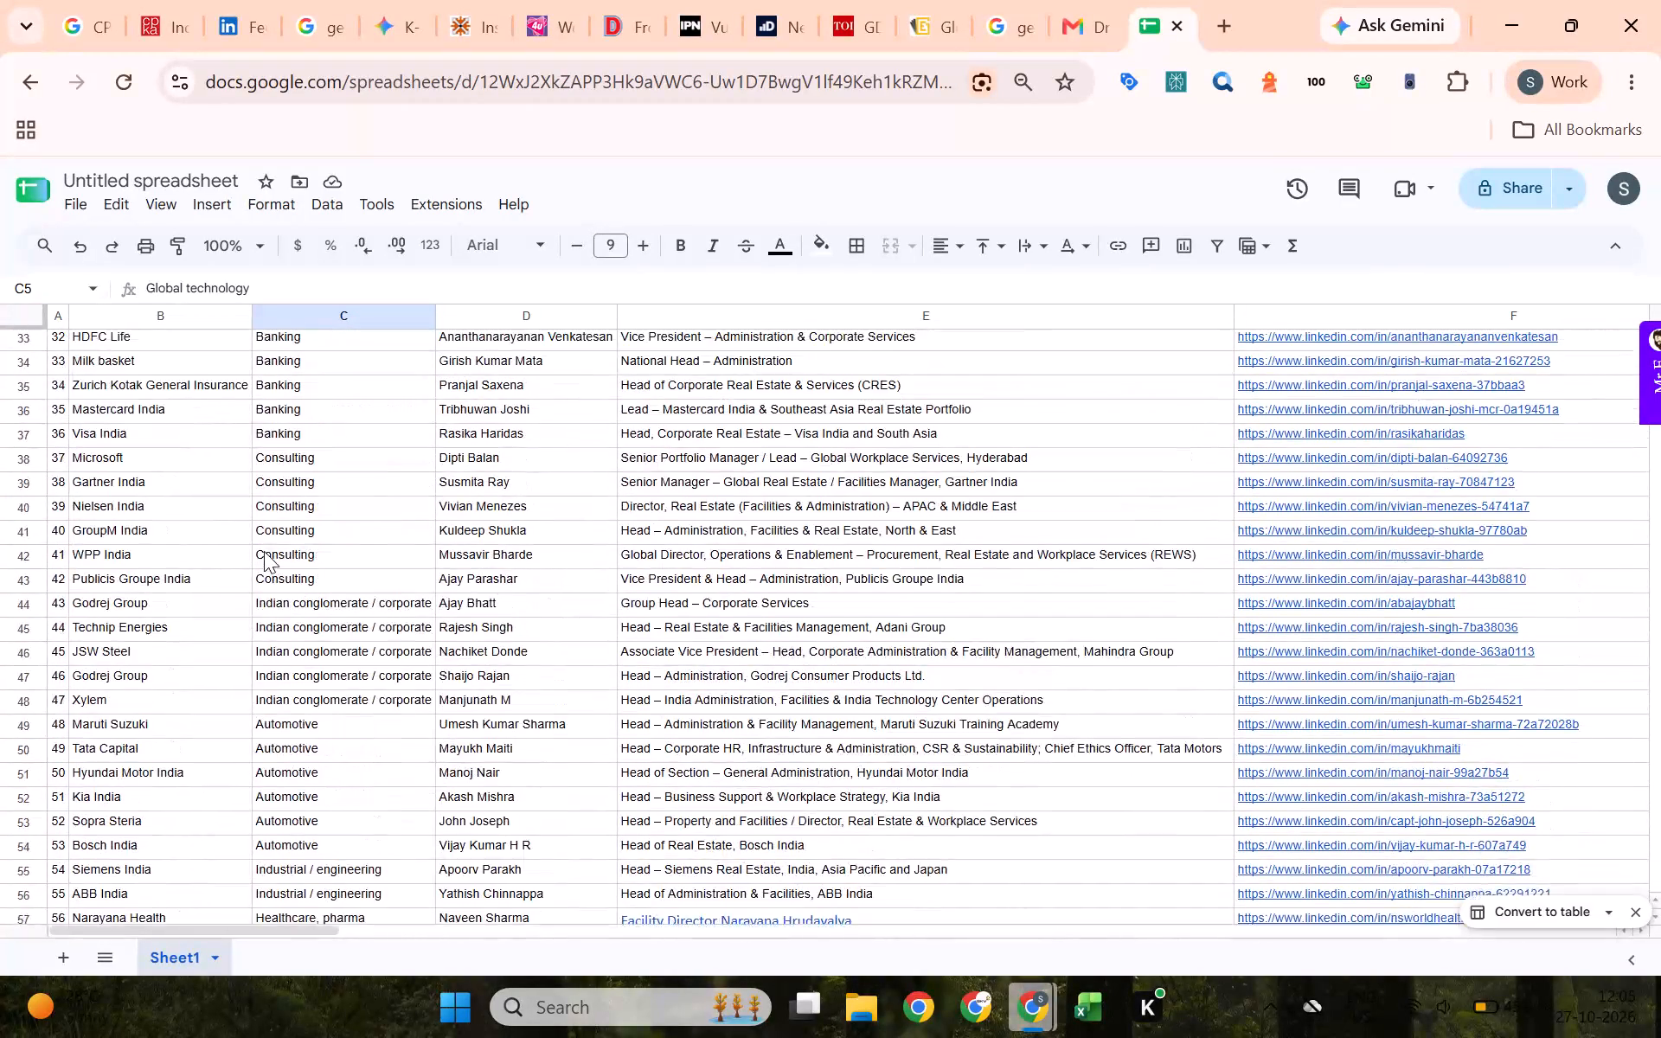
pyautogui.scroll(4, 264, 551)
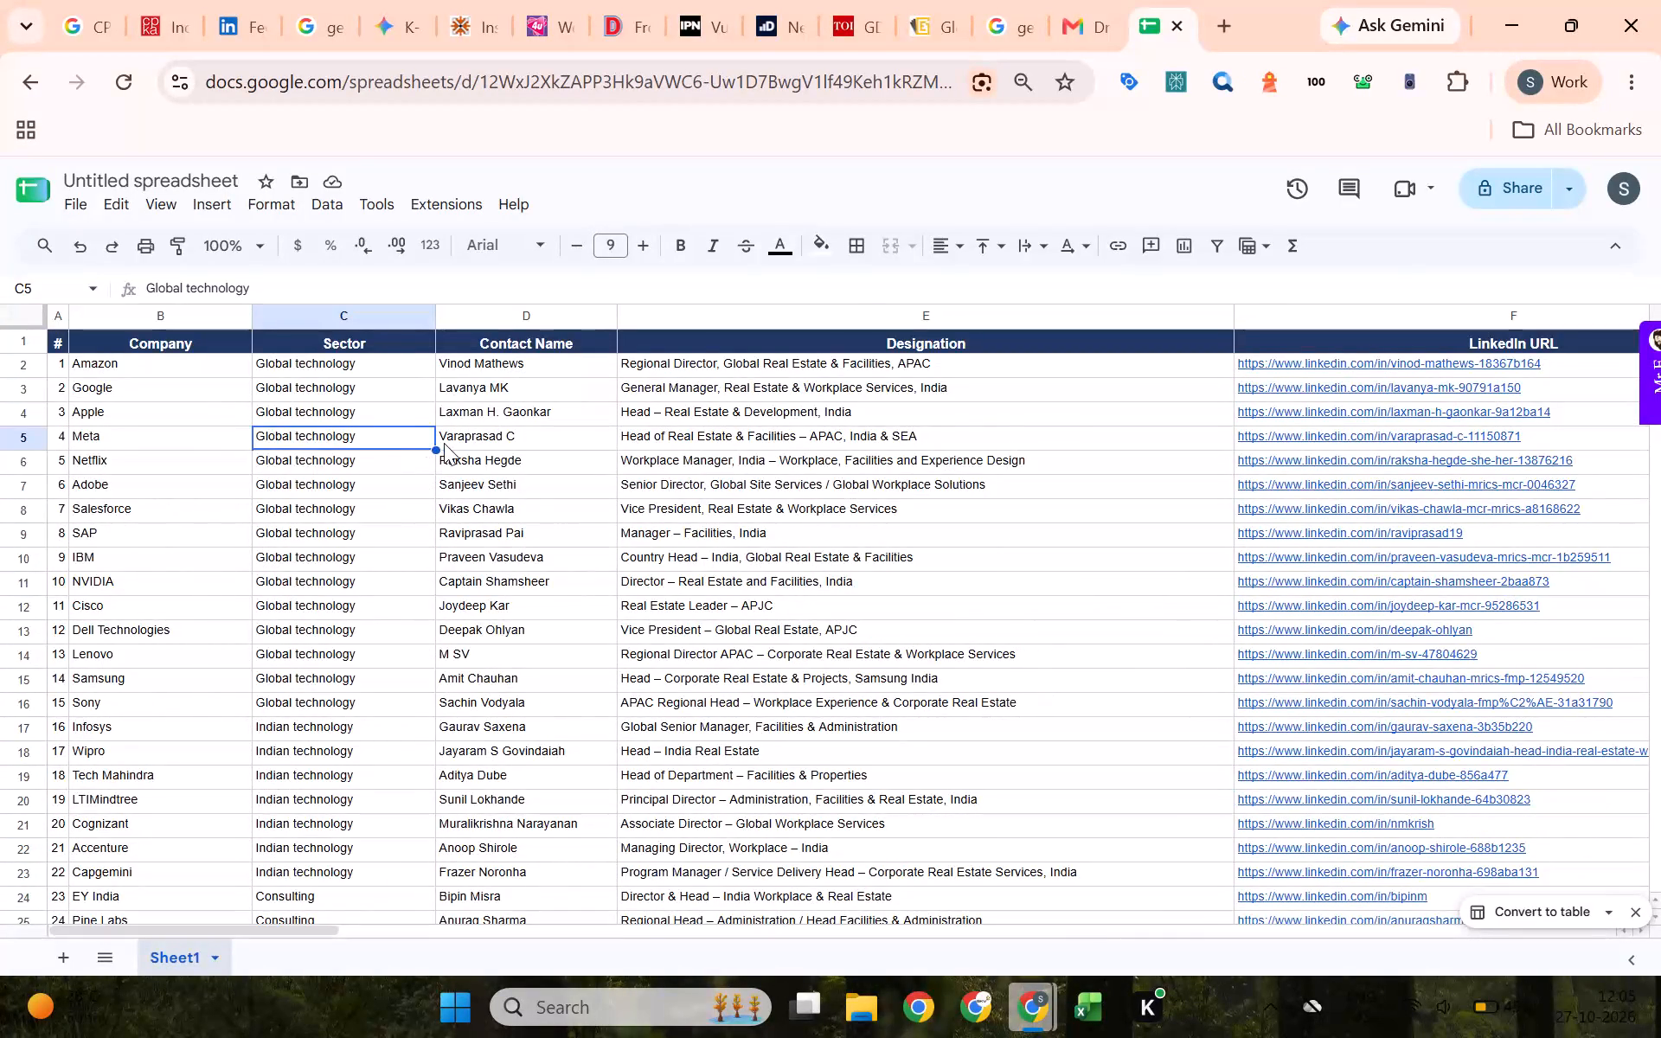
pyautogui.scroll(-4, 444, 443)
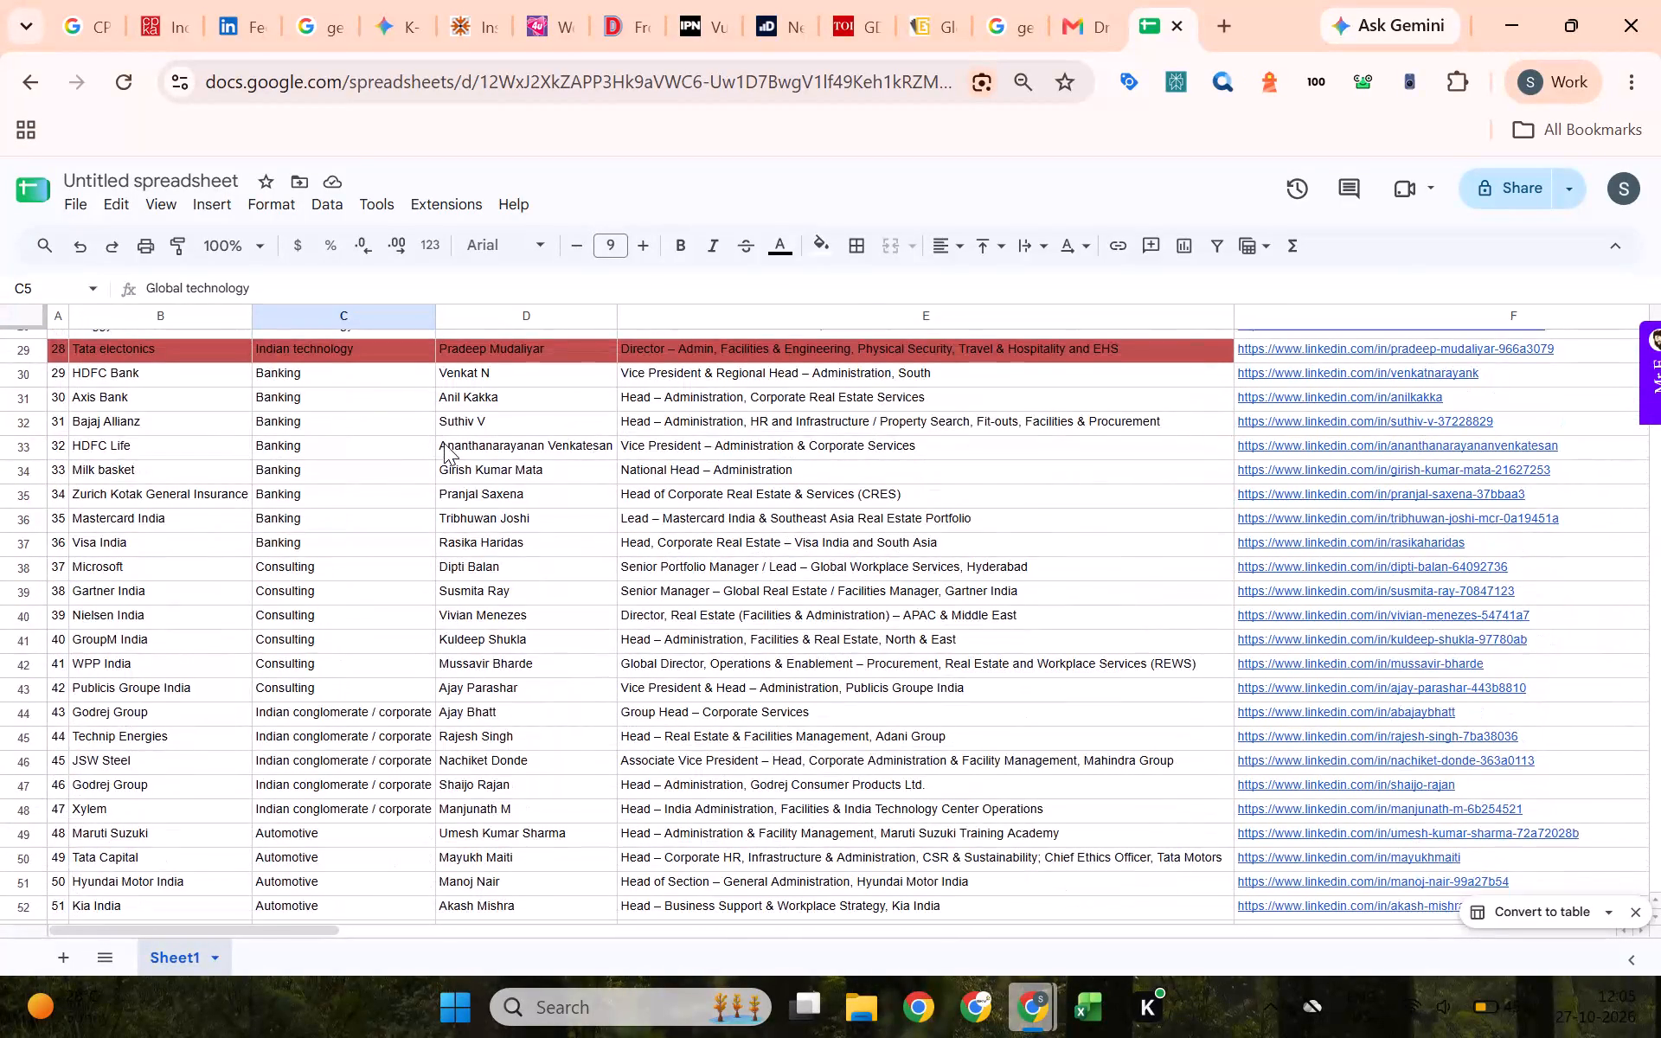
pyautogui.scroll(-2, 444, 443)
pyautogui.scroll(7, 444, 443)
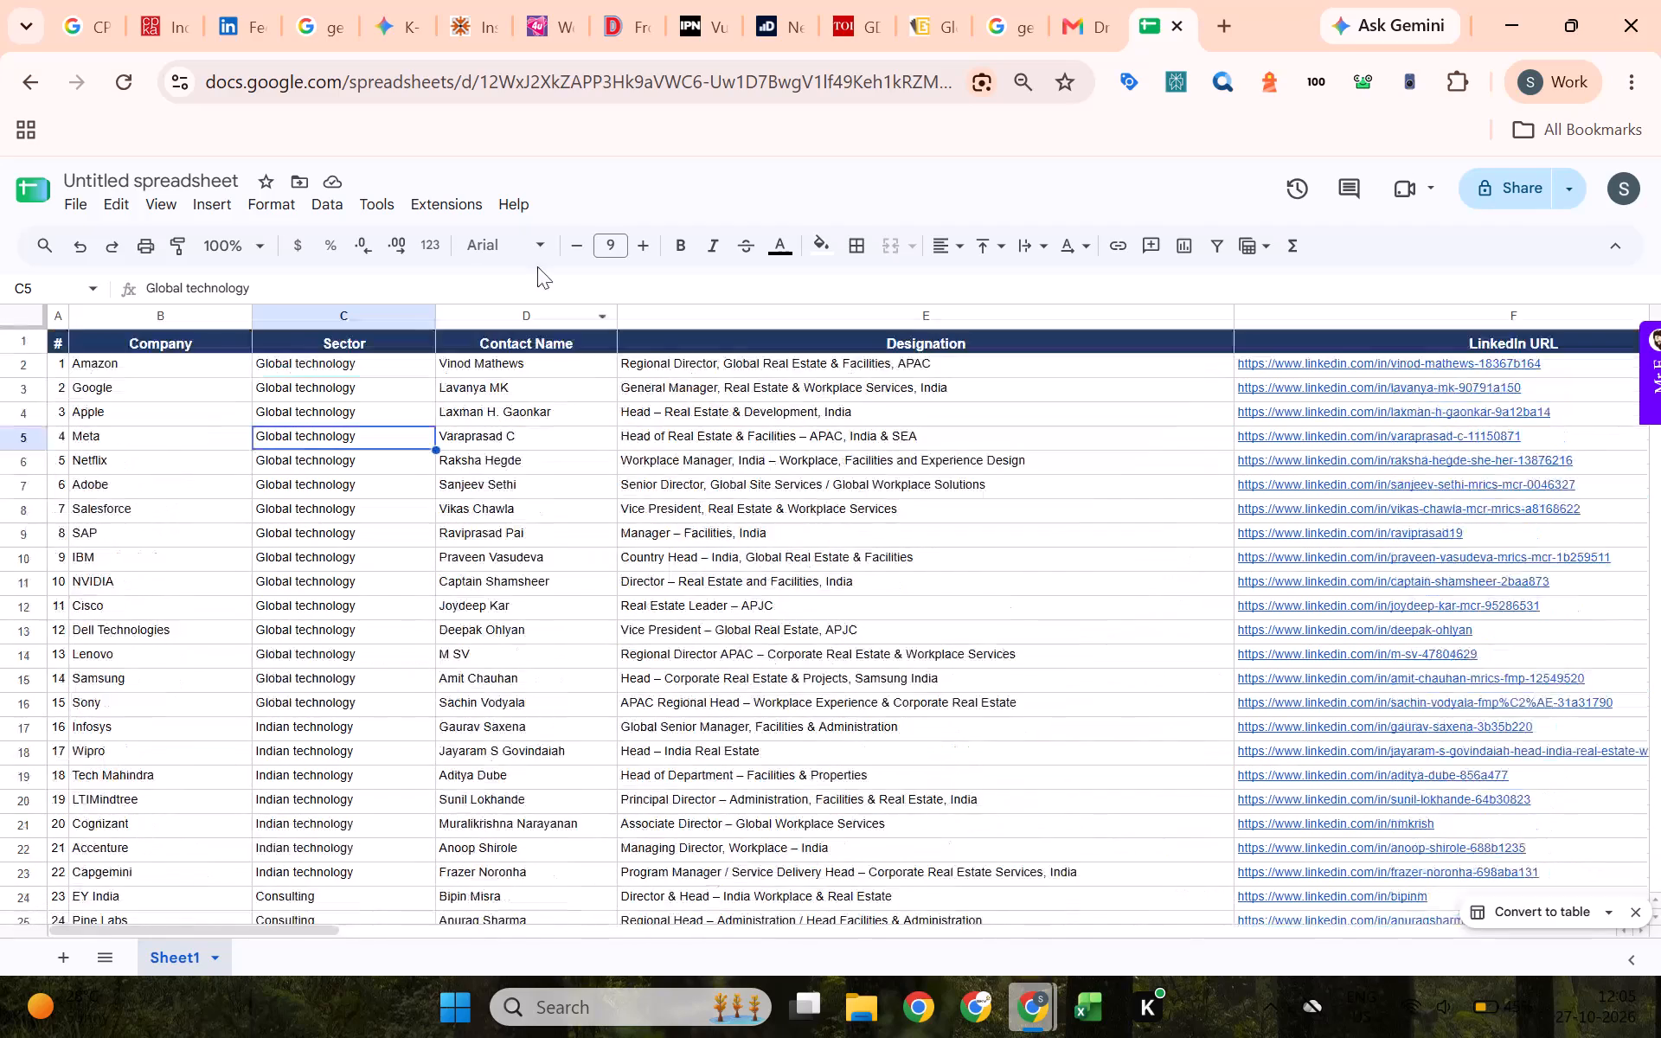
# Rename the spreadsheet as Infra Heads.
pyautogui.click(172, 178)
pyautogui.tripleClick(172, 178)
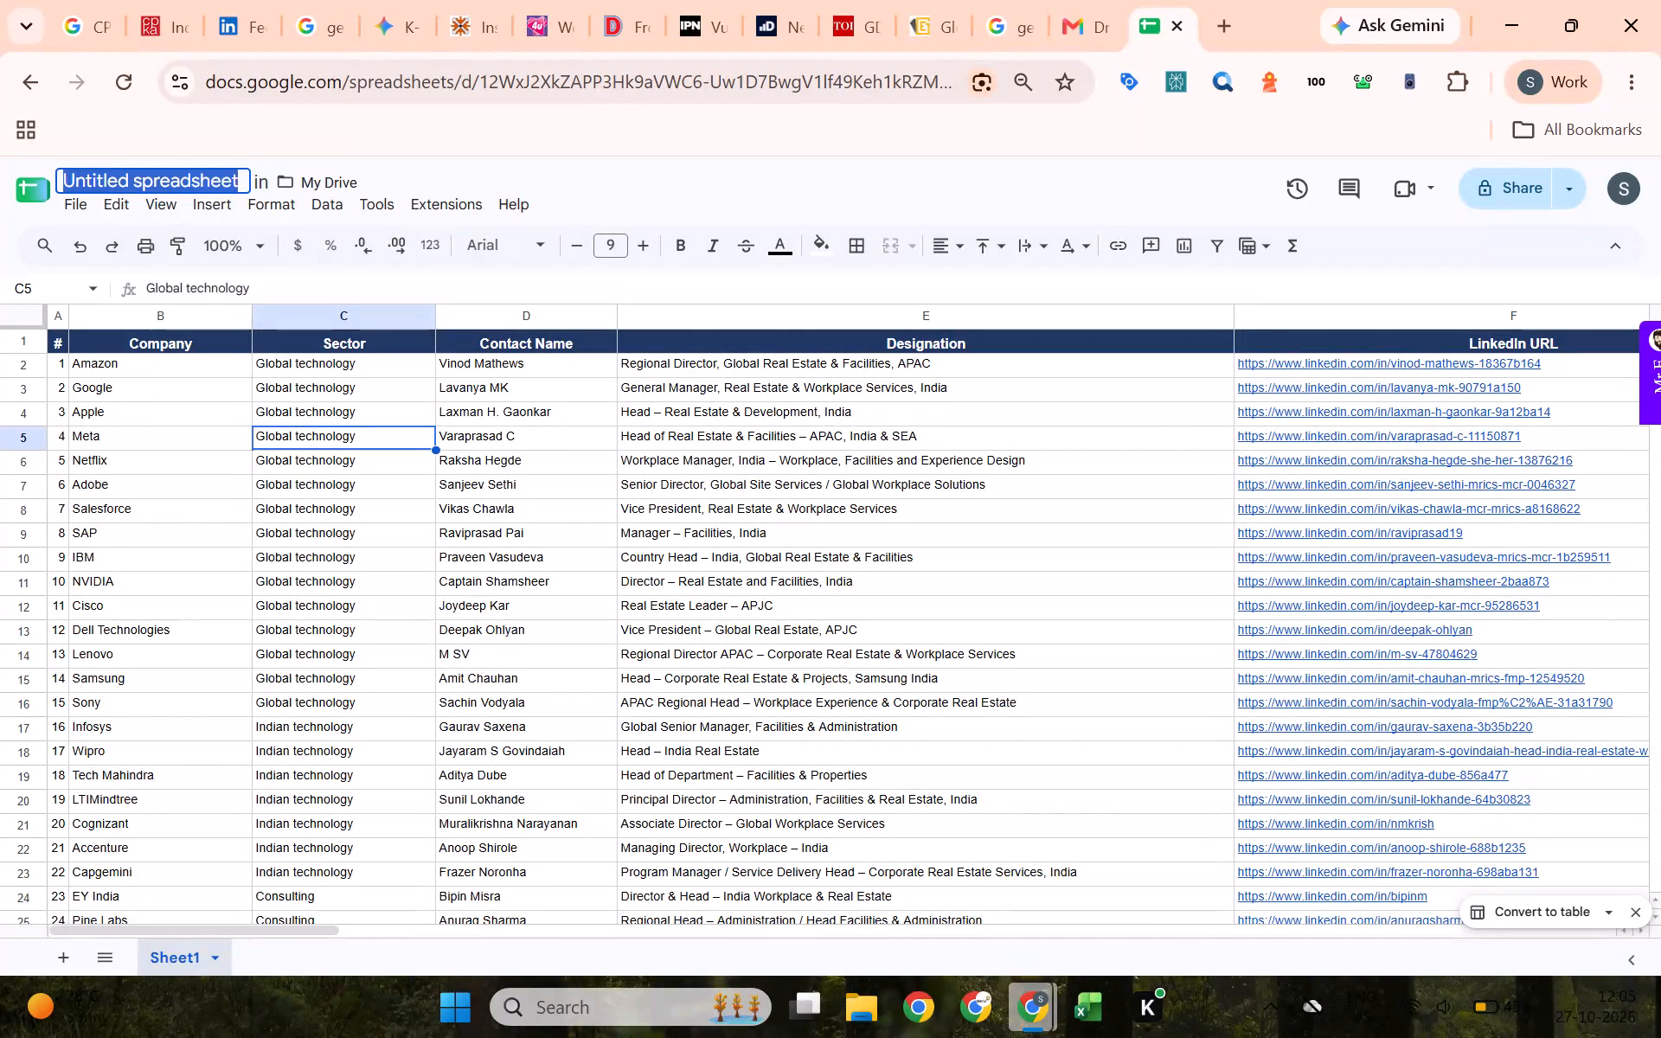
pyautogui.write('Infra')
pyautogui.press('space')
pyautogui.write('HG')
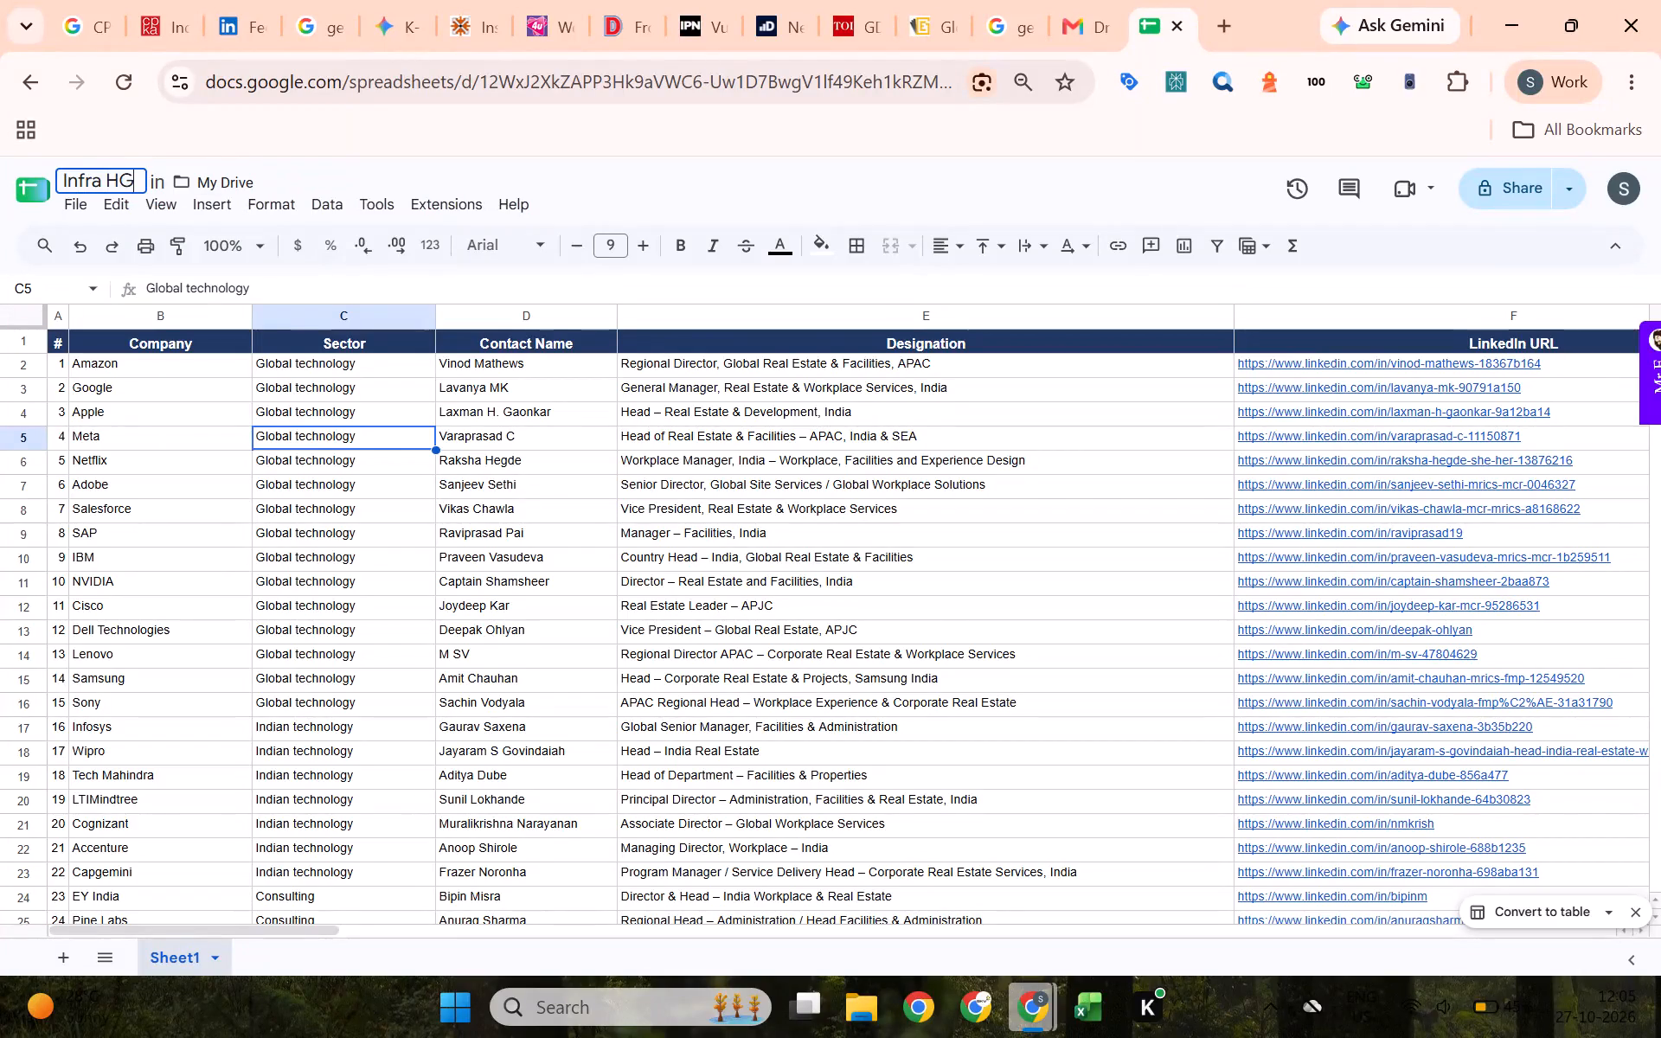
pyautogui.press('BackSpace')
pyautogui.write('eads')
pyautogui.press('space')
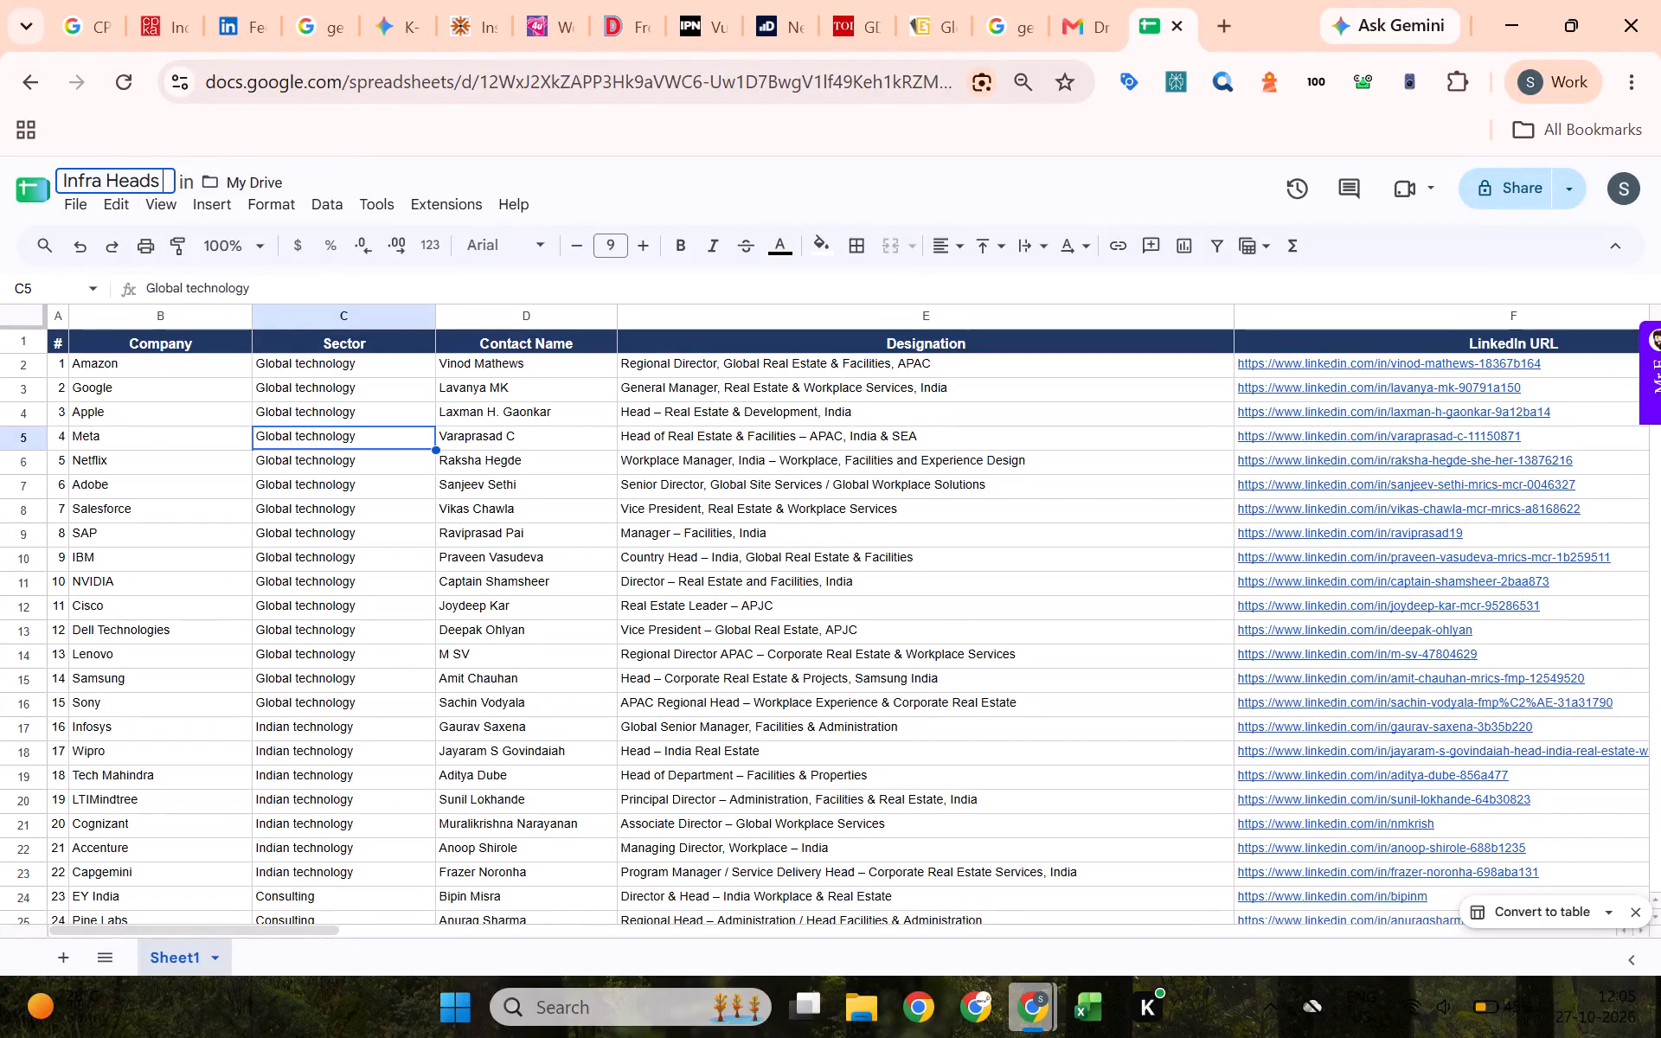
pyautogui.click(456, 176)
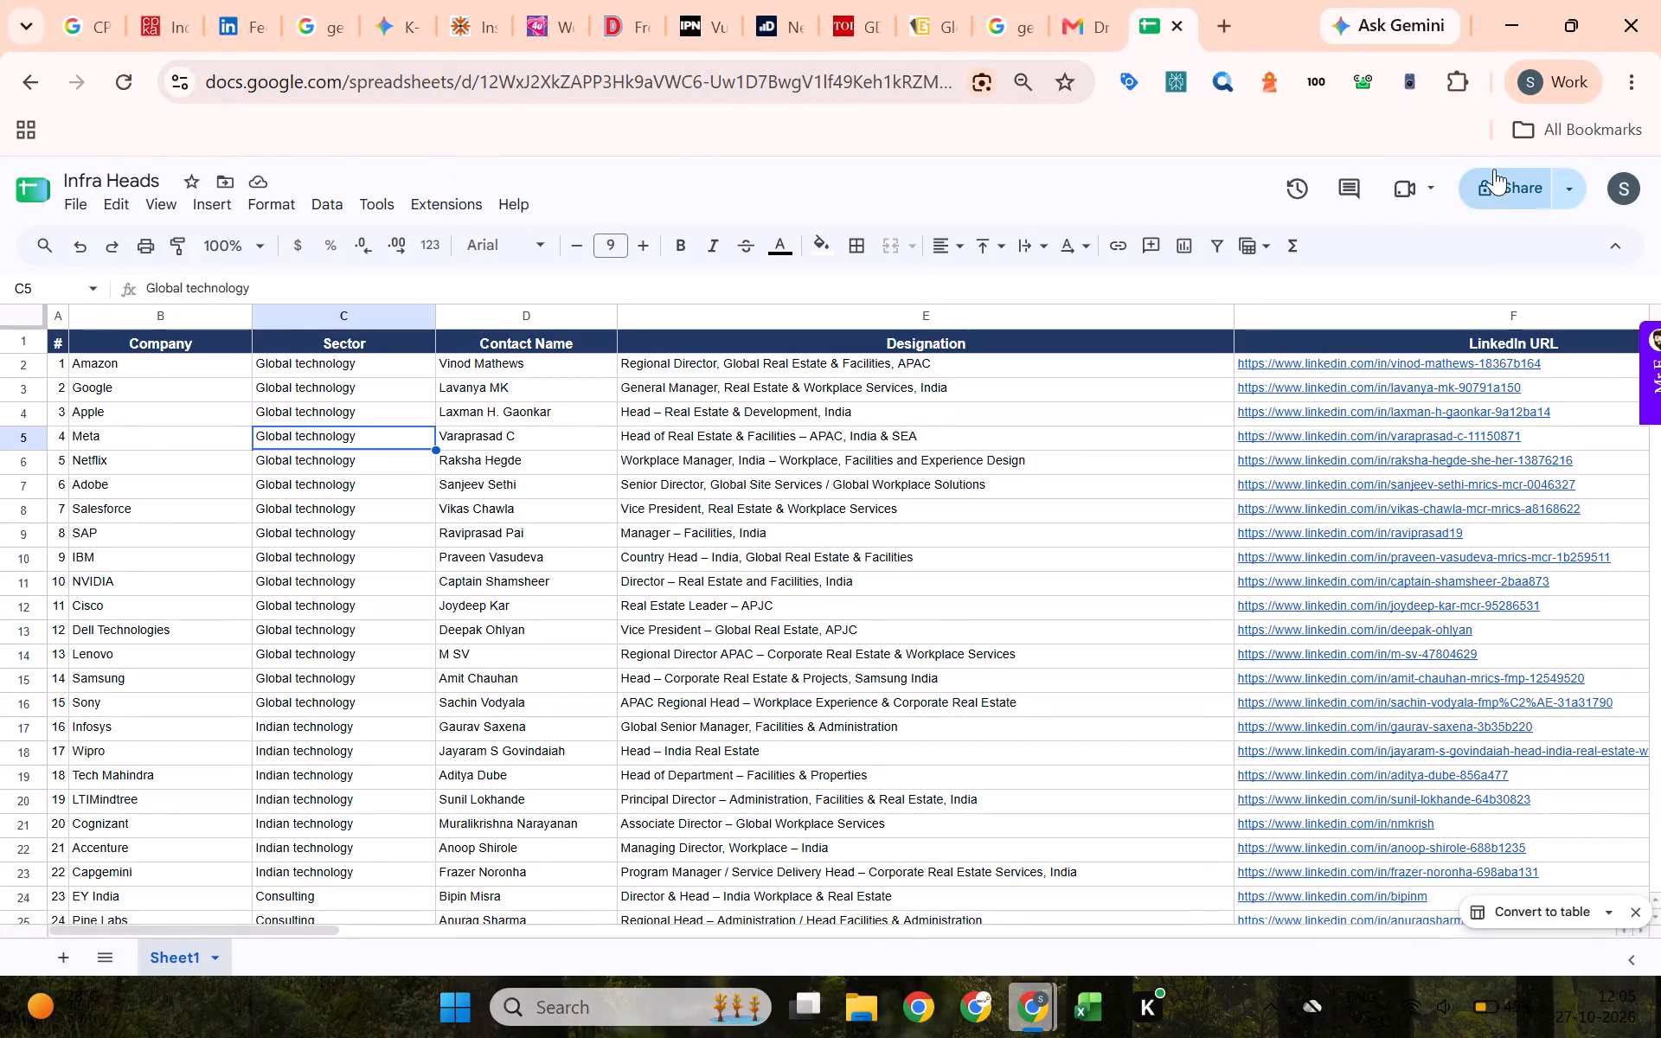
# Set the spreadsheet's general access to Anyone with the link.
pyautogui.click(1491, 183)
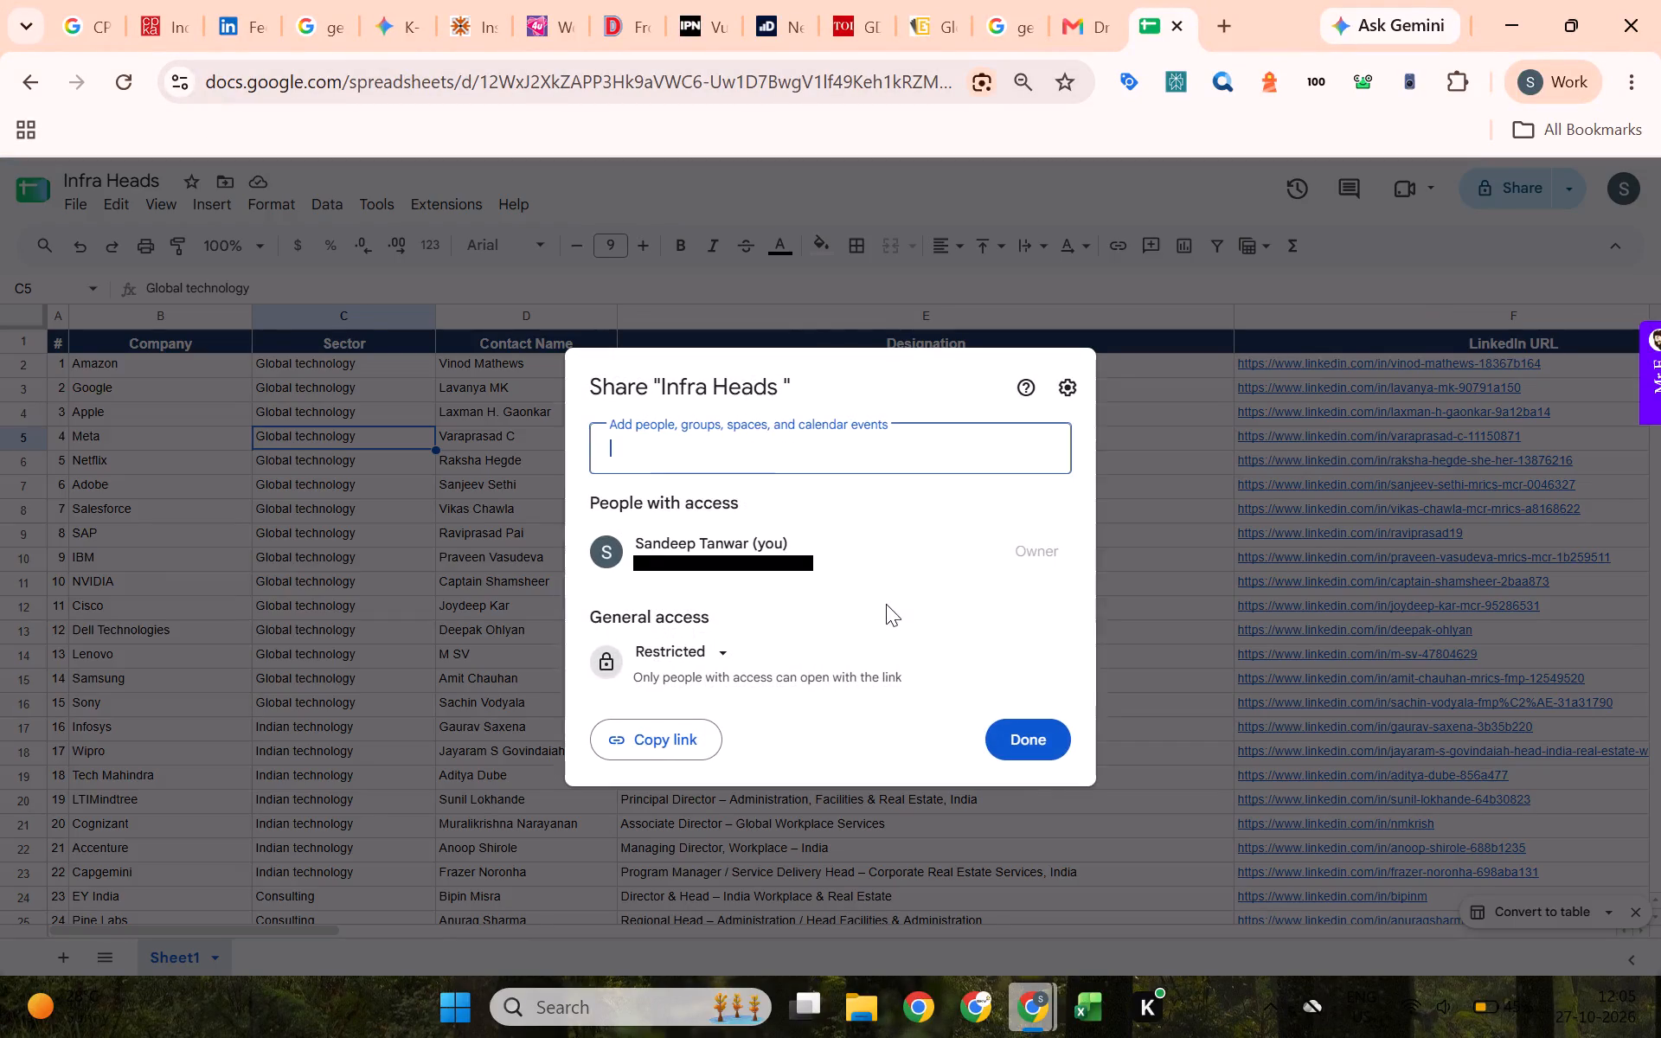
pyautogui.click(705, 653)
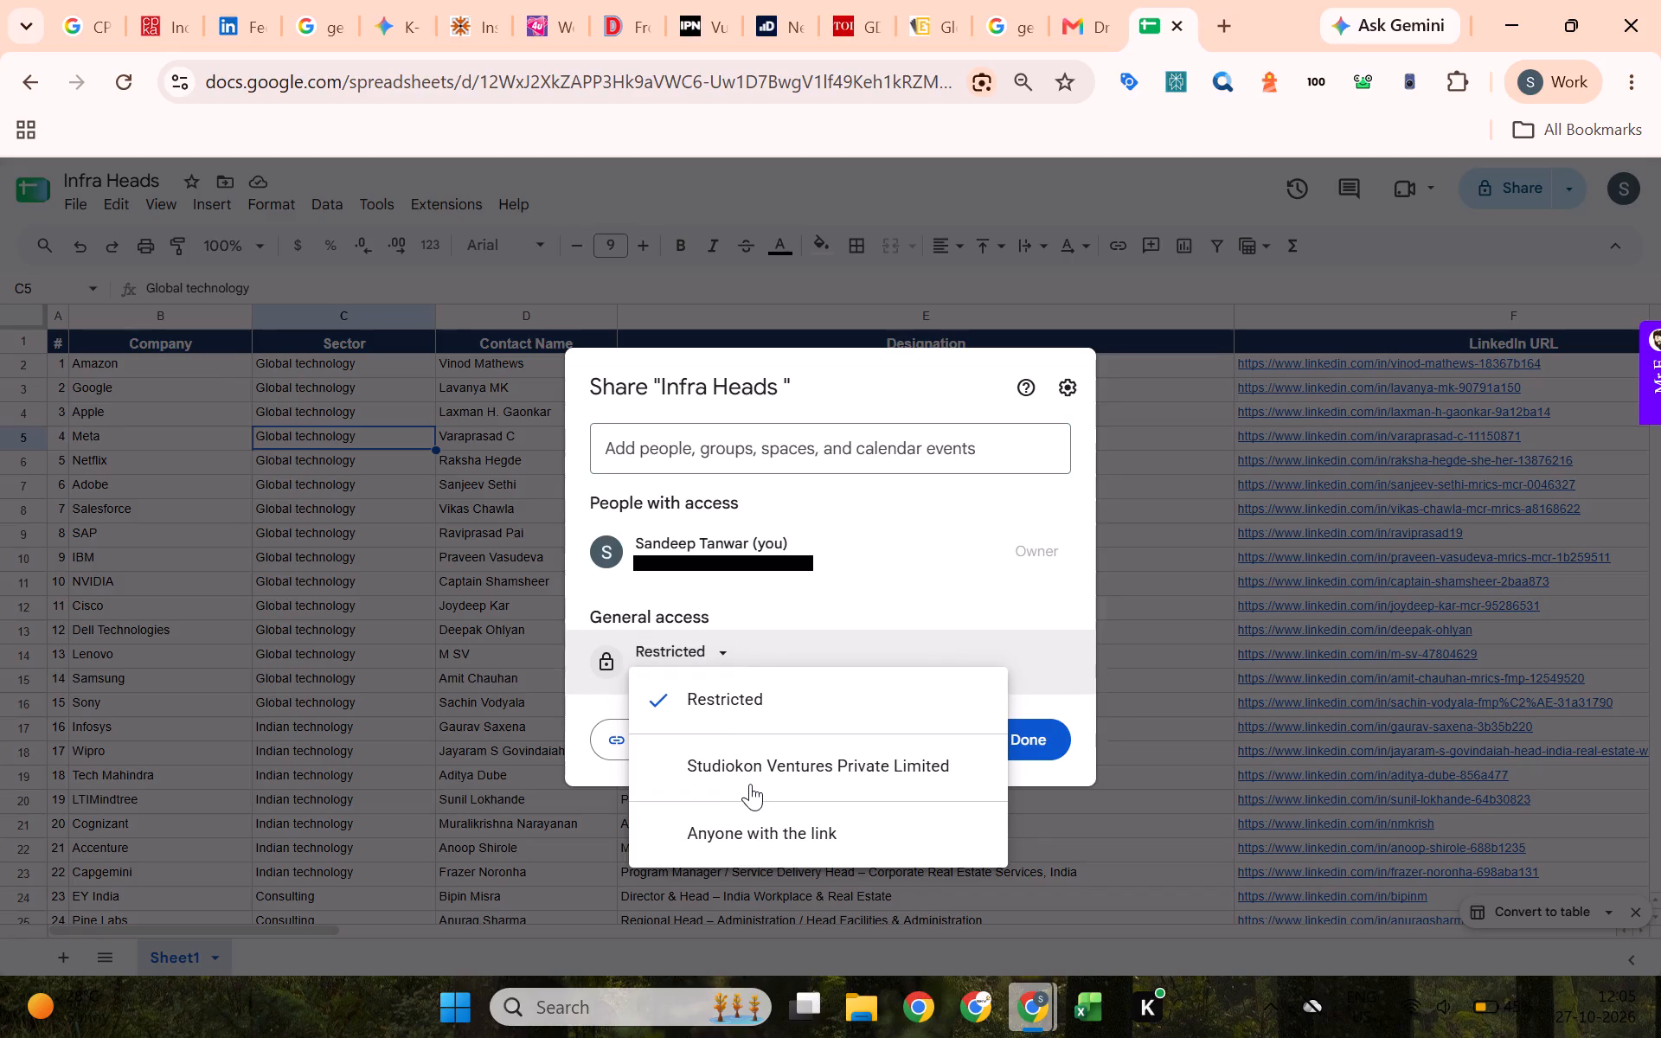
pyautogui.click(751, 824)
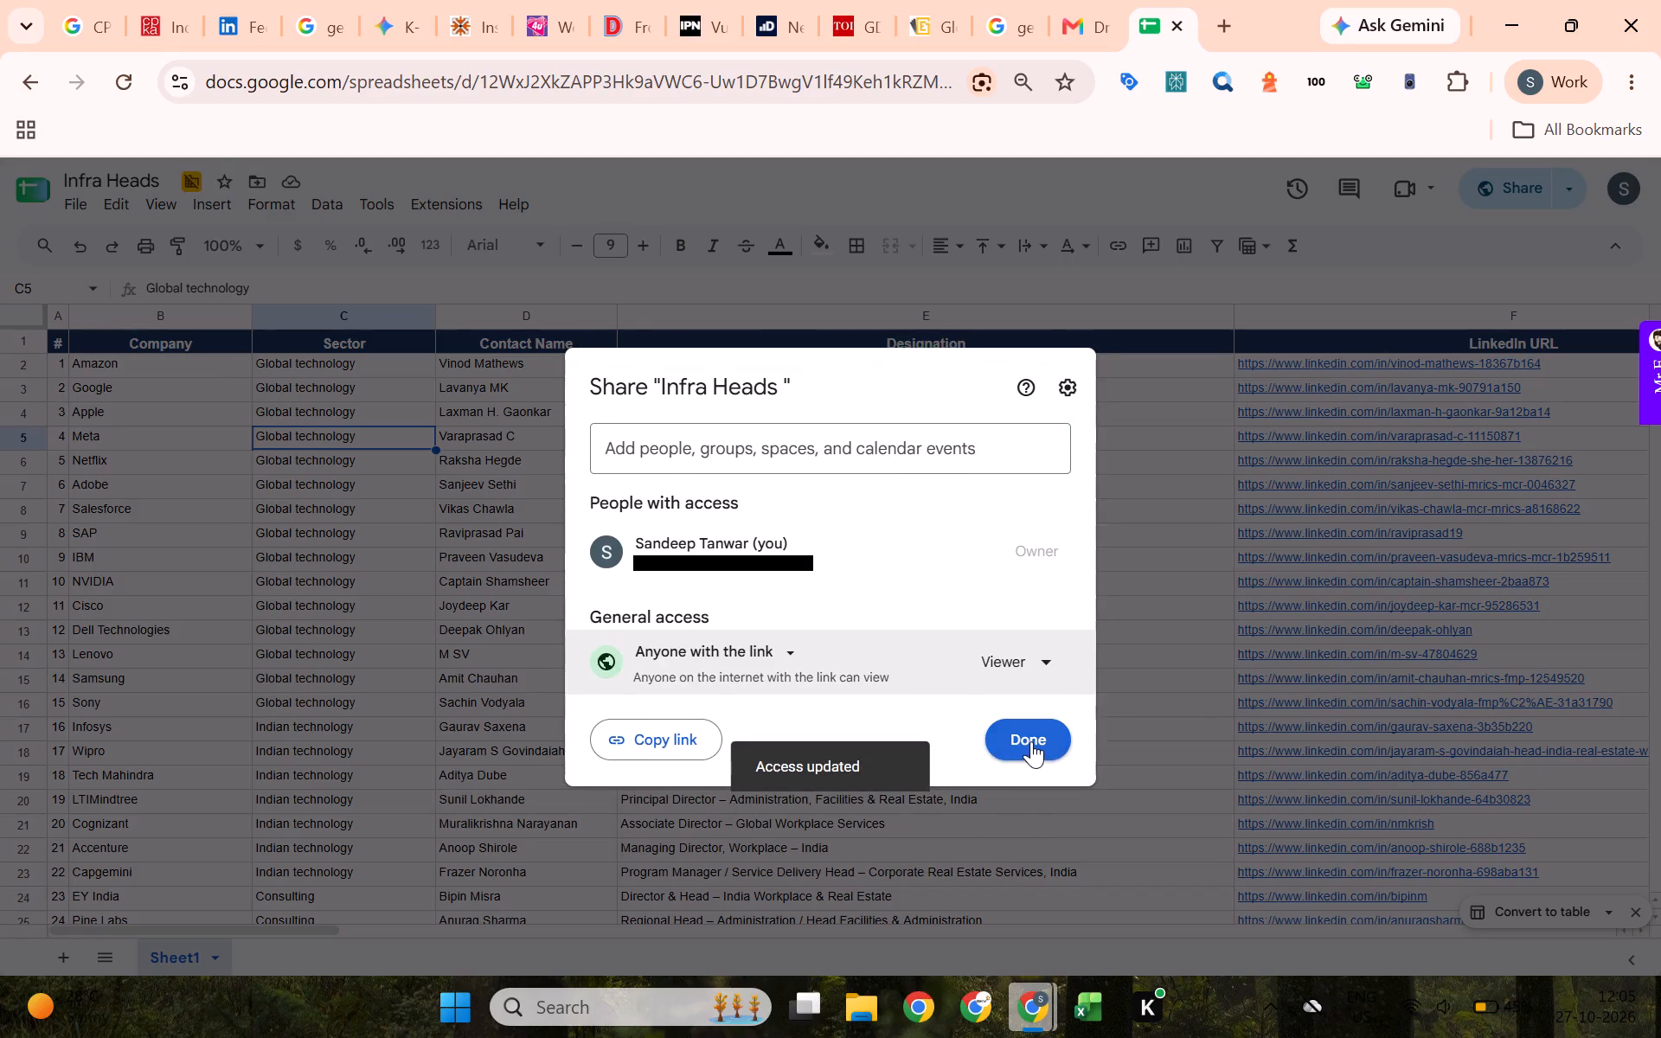
# Add the colleague Ankit, found by first name, as an editor in the spreadsheet's share invitation.
pyautogui.click(761, 454)
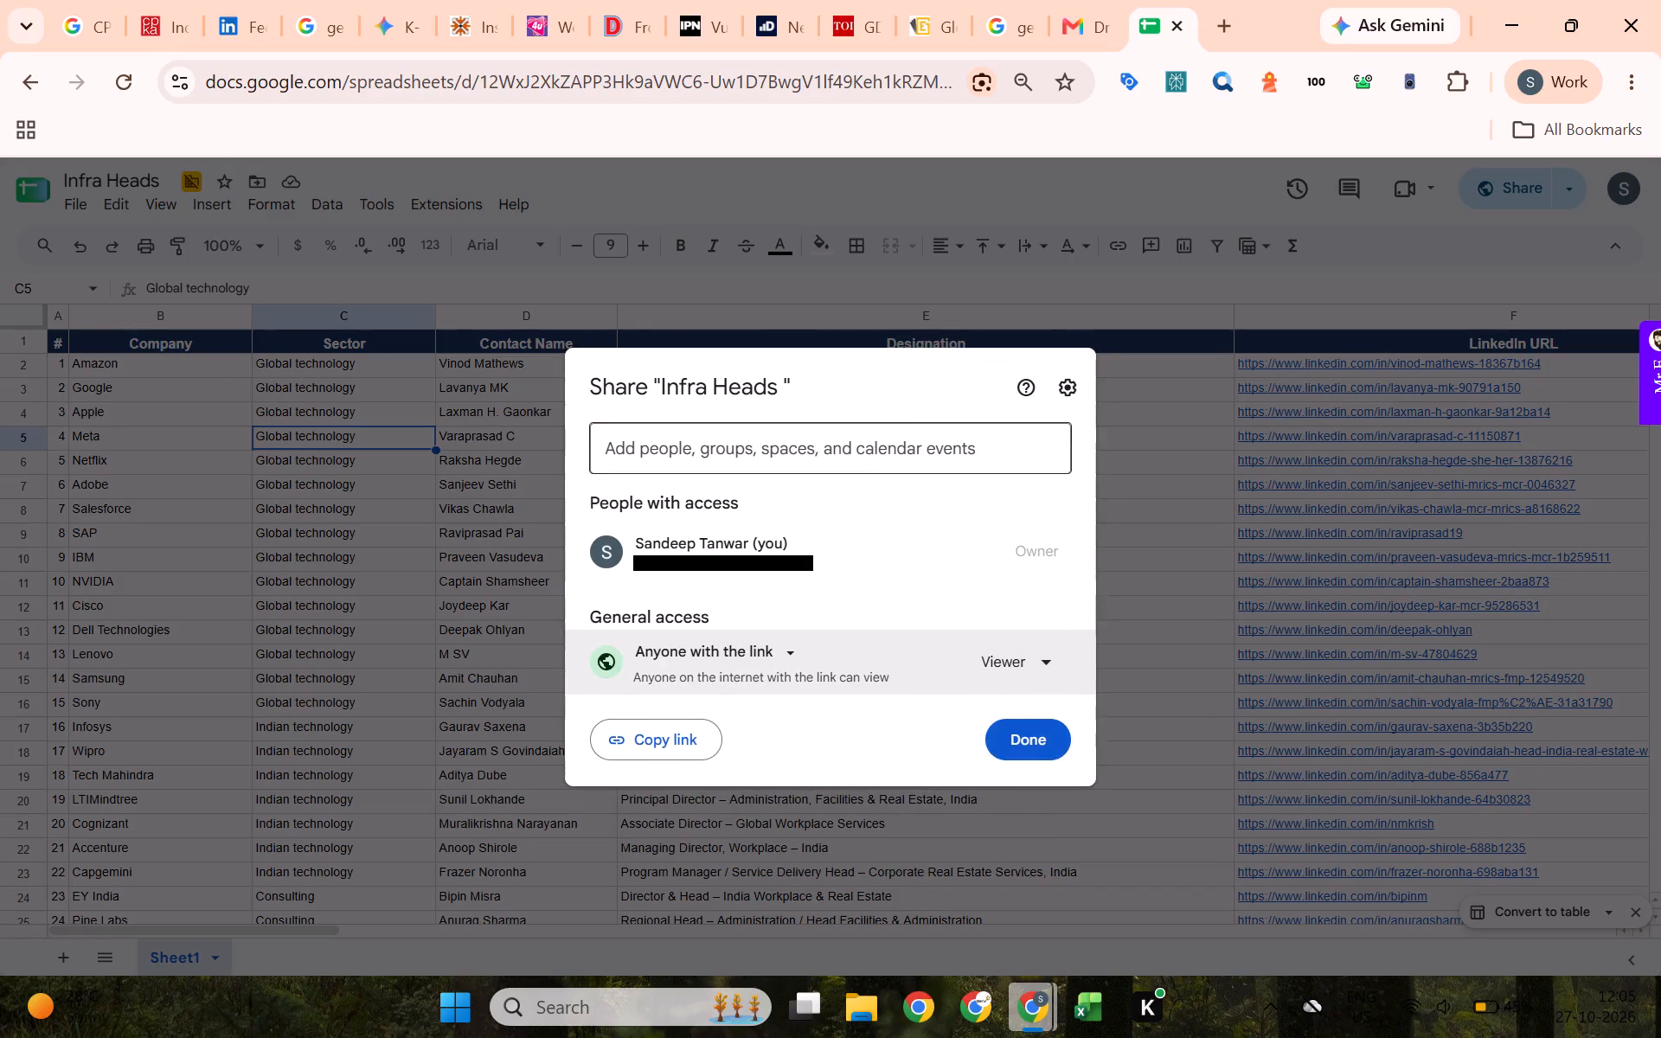
pyautogui.write('ankit')
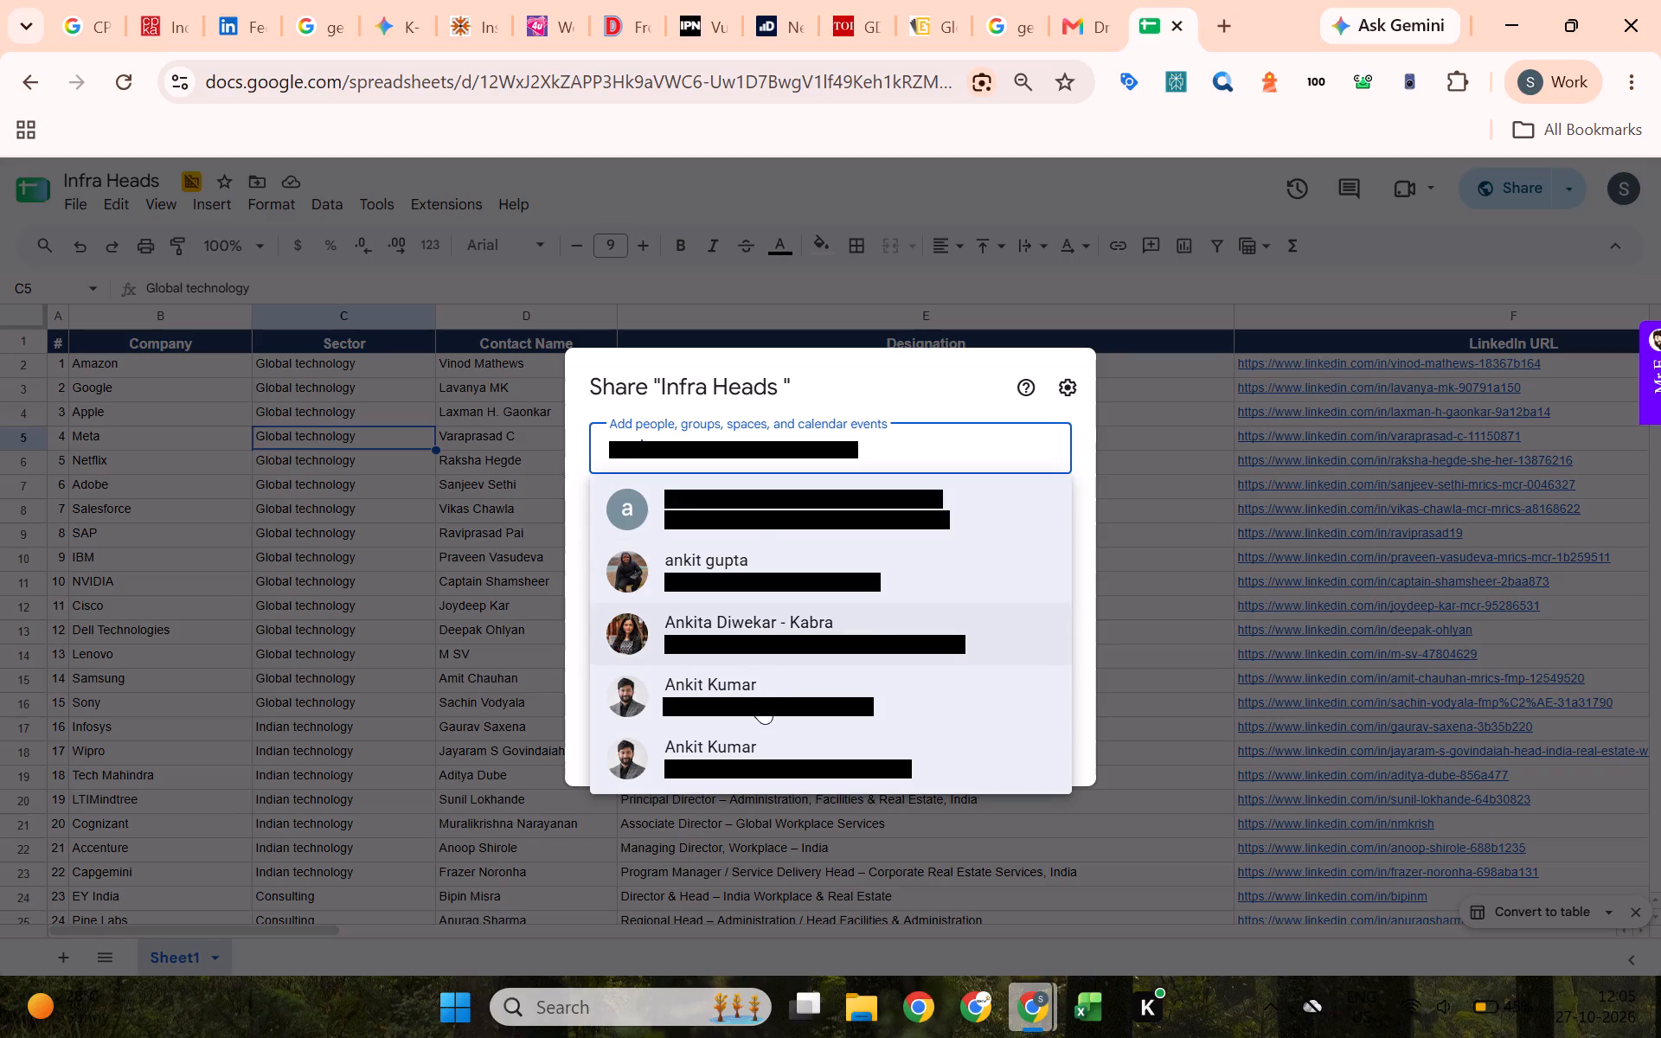
pyautogui.click(704, 687)
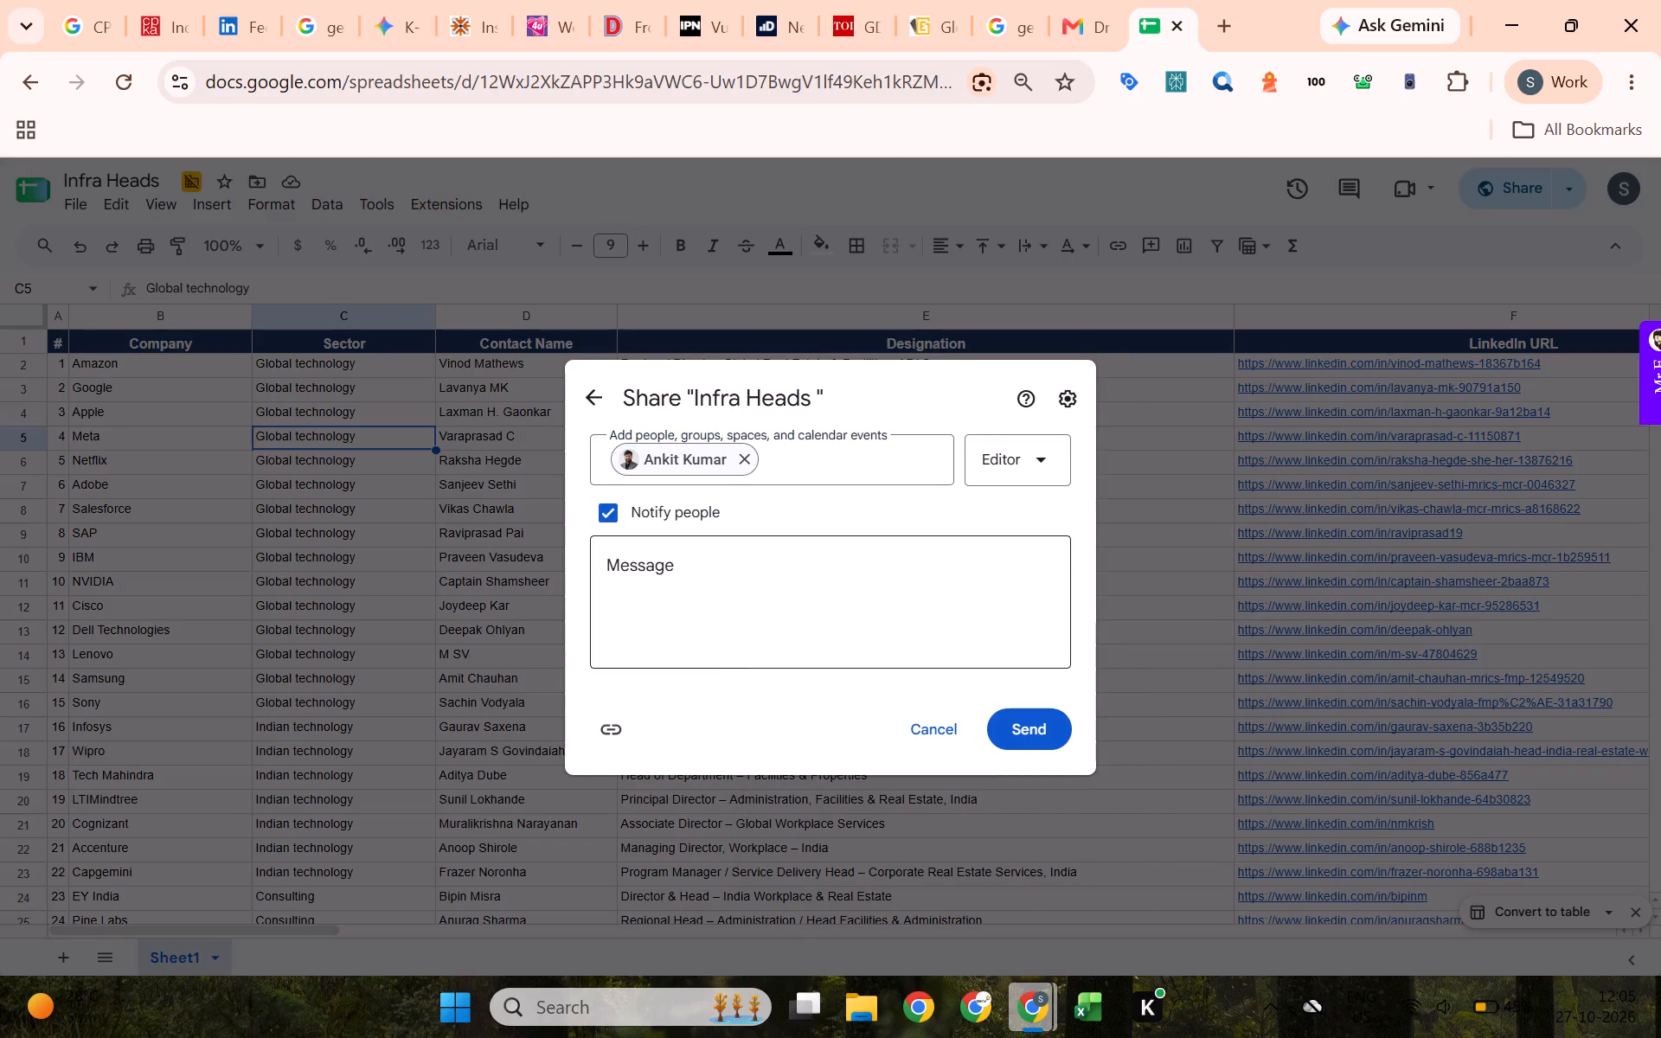
# Send the invitation with the message "Sir, please review this list once, if you are in contact with any of them.".
pyautogui.click(766, 616)
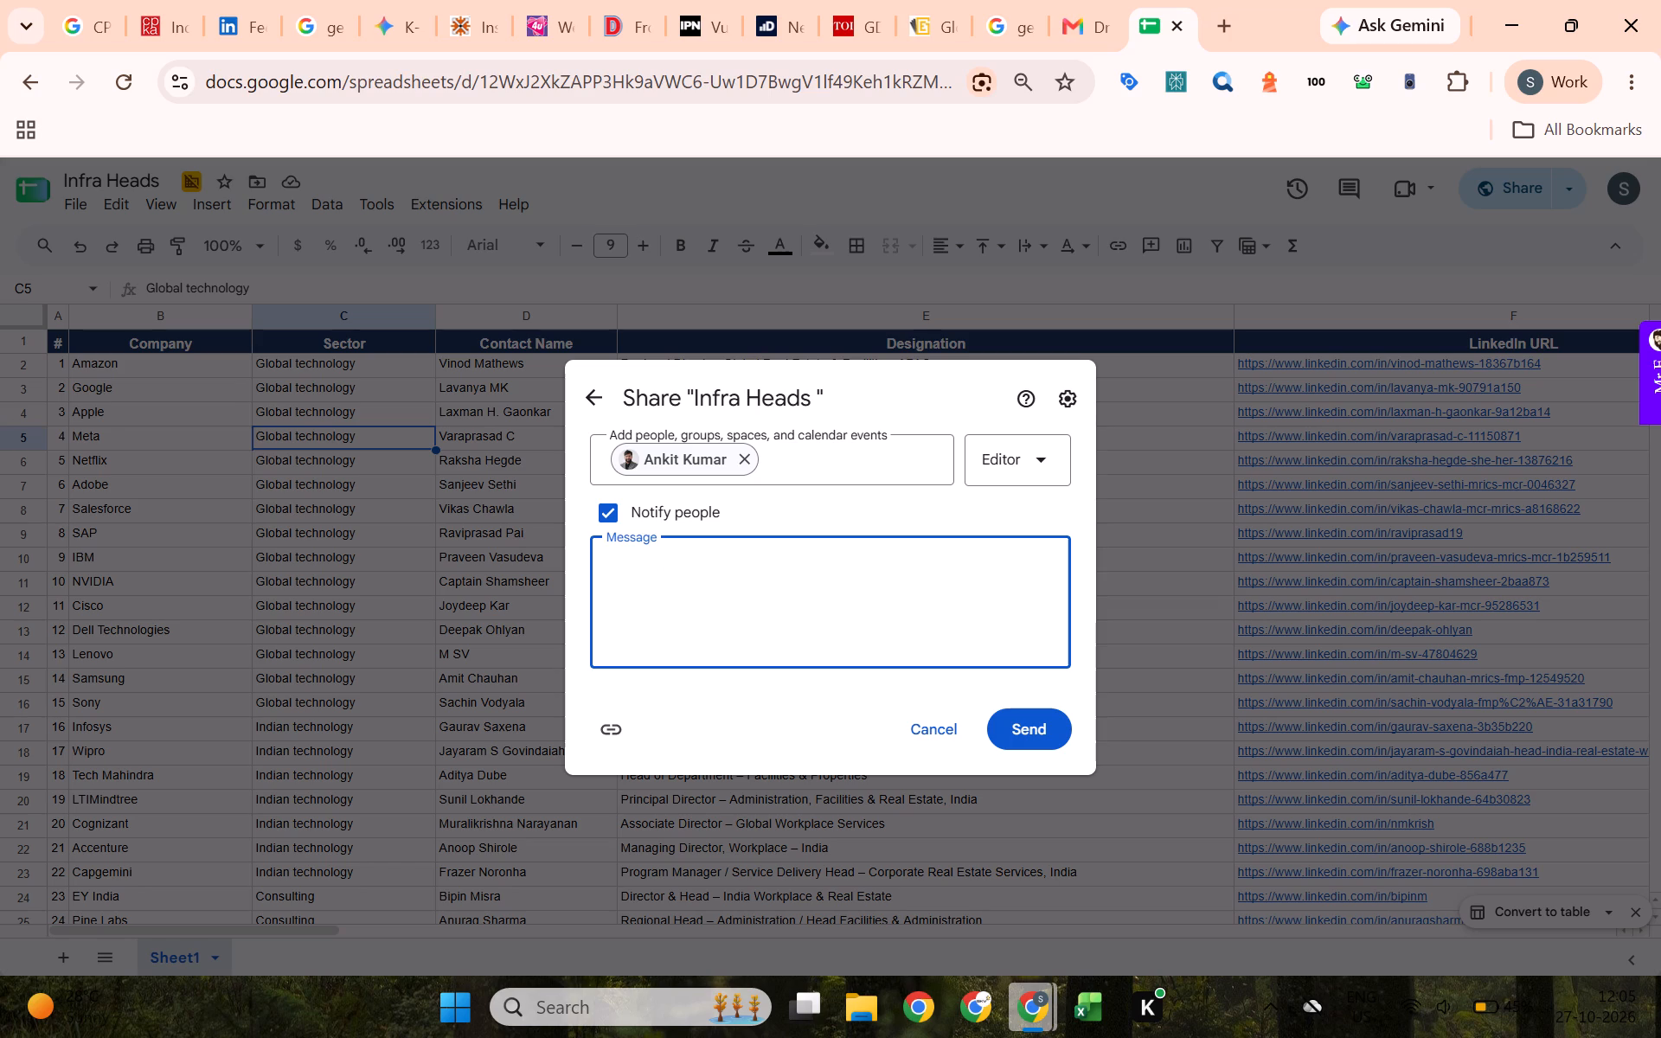
pyautogui.write('sir')
pyautogui.press('space')
pyautogui.press('BackSpace')
pyautogui.press('BackSpace')
pyautogui.press('BackSpace')
pyautogui.press('BackSpace')
pyautogui.press('BackSpace')
pyautogui.write('Sir')
pyautogui.press('space')
pyautogui.press('BackSpace')
pyautogui.write(', ple')
pyautogui.write('ase')
pyautogui.press('space')
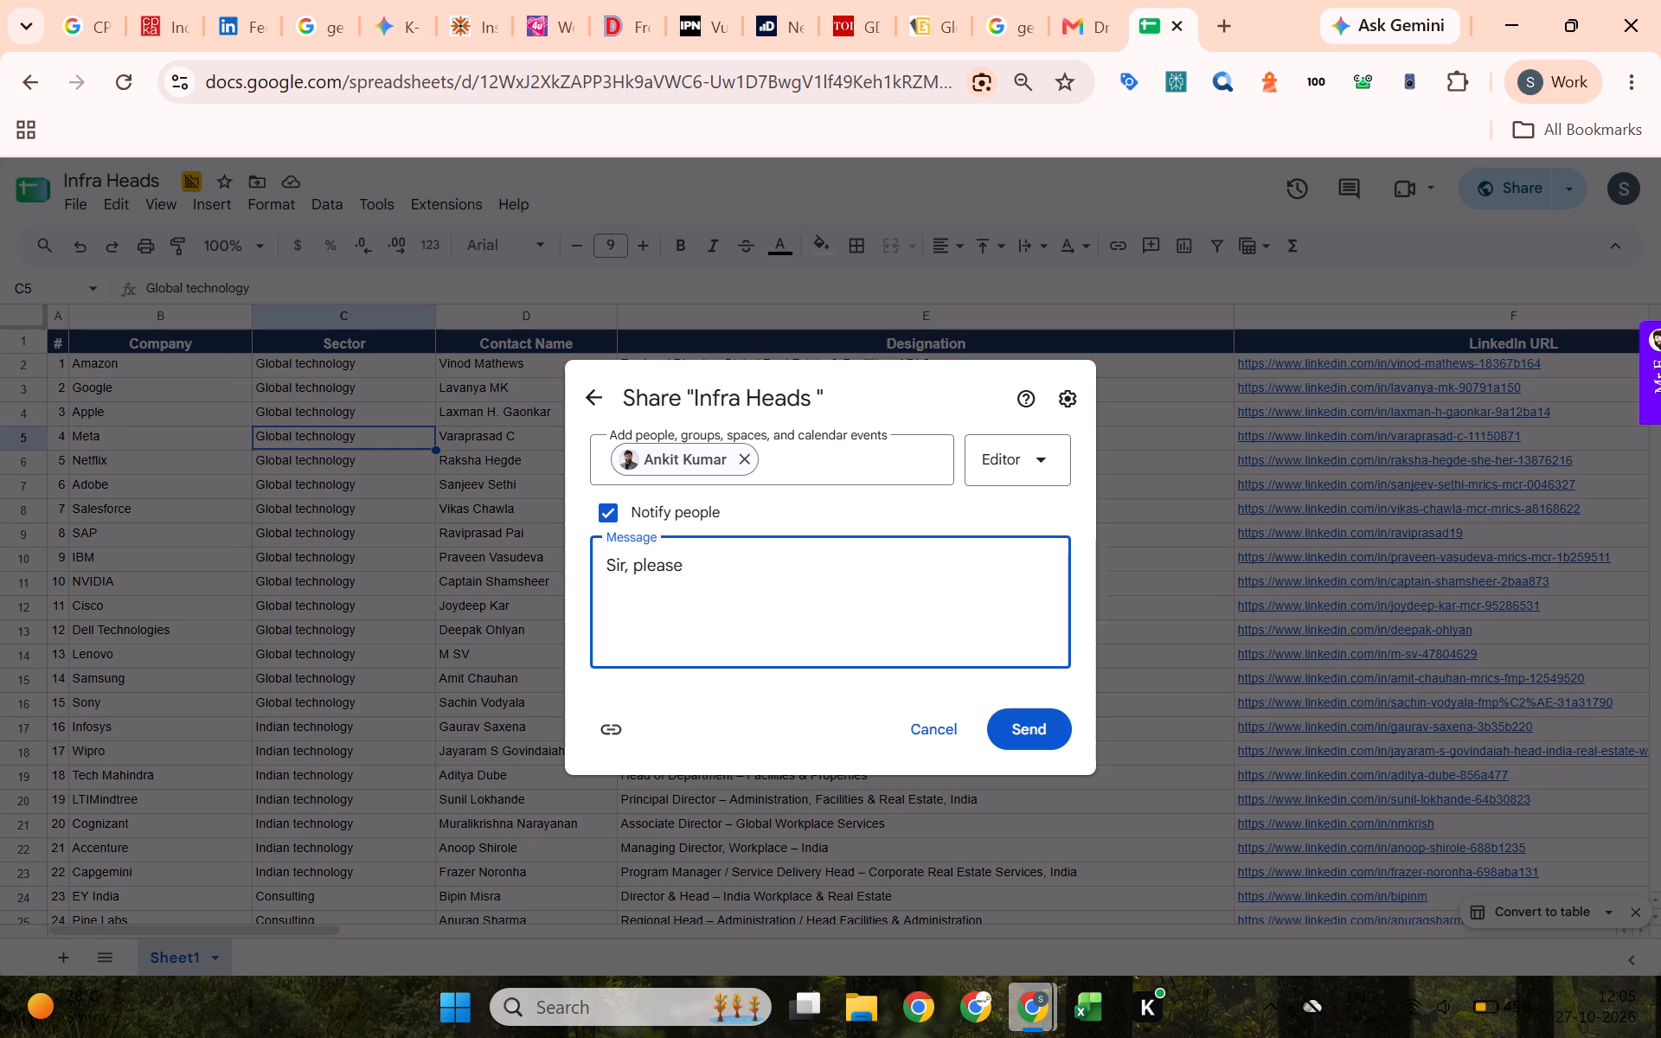
pyautogui.write('review')
pyautogui.press('space')
pyautogui.write('this list once')
pyautogui.press('space')
pyautogui.press('BackSpace')
pyautogui.write(', if yo')
pyautogui.press('space')
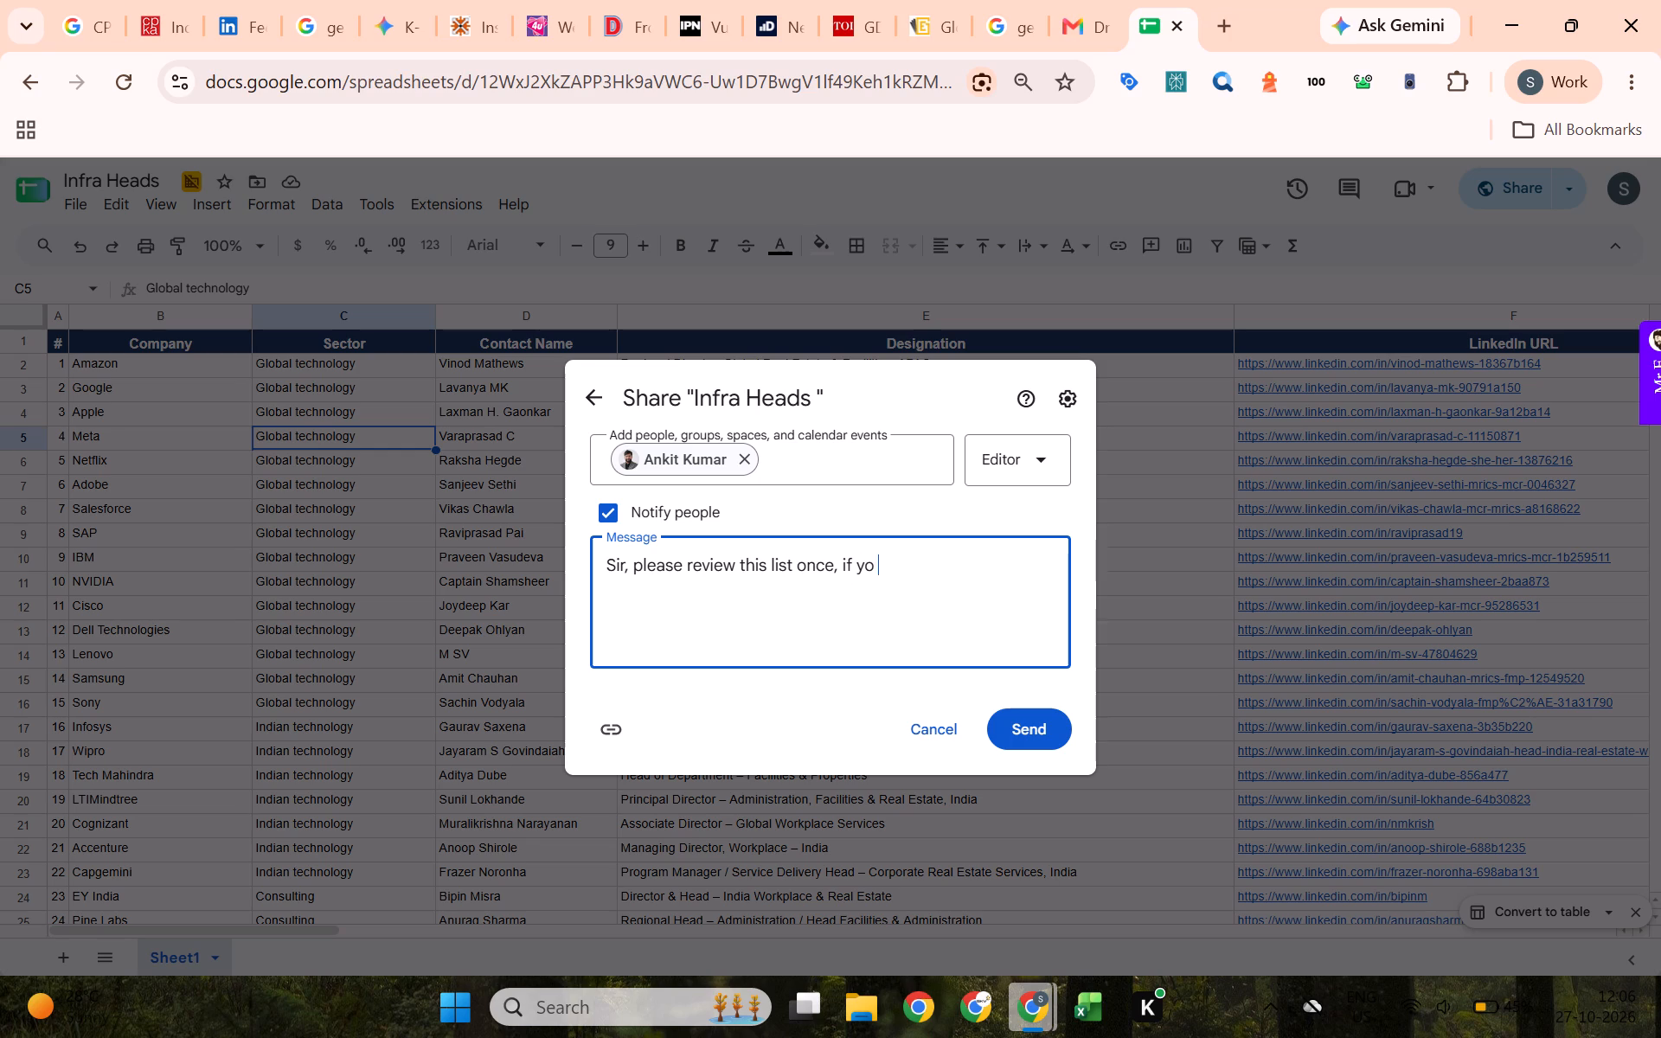
pyautogui.press('BackSpace')
pyautogui.write('u are in contact with a')
pyautogui.write('ny of them ?')
pyautogui.press('BackSpace')
pyautogui.press('BackSpace')
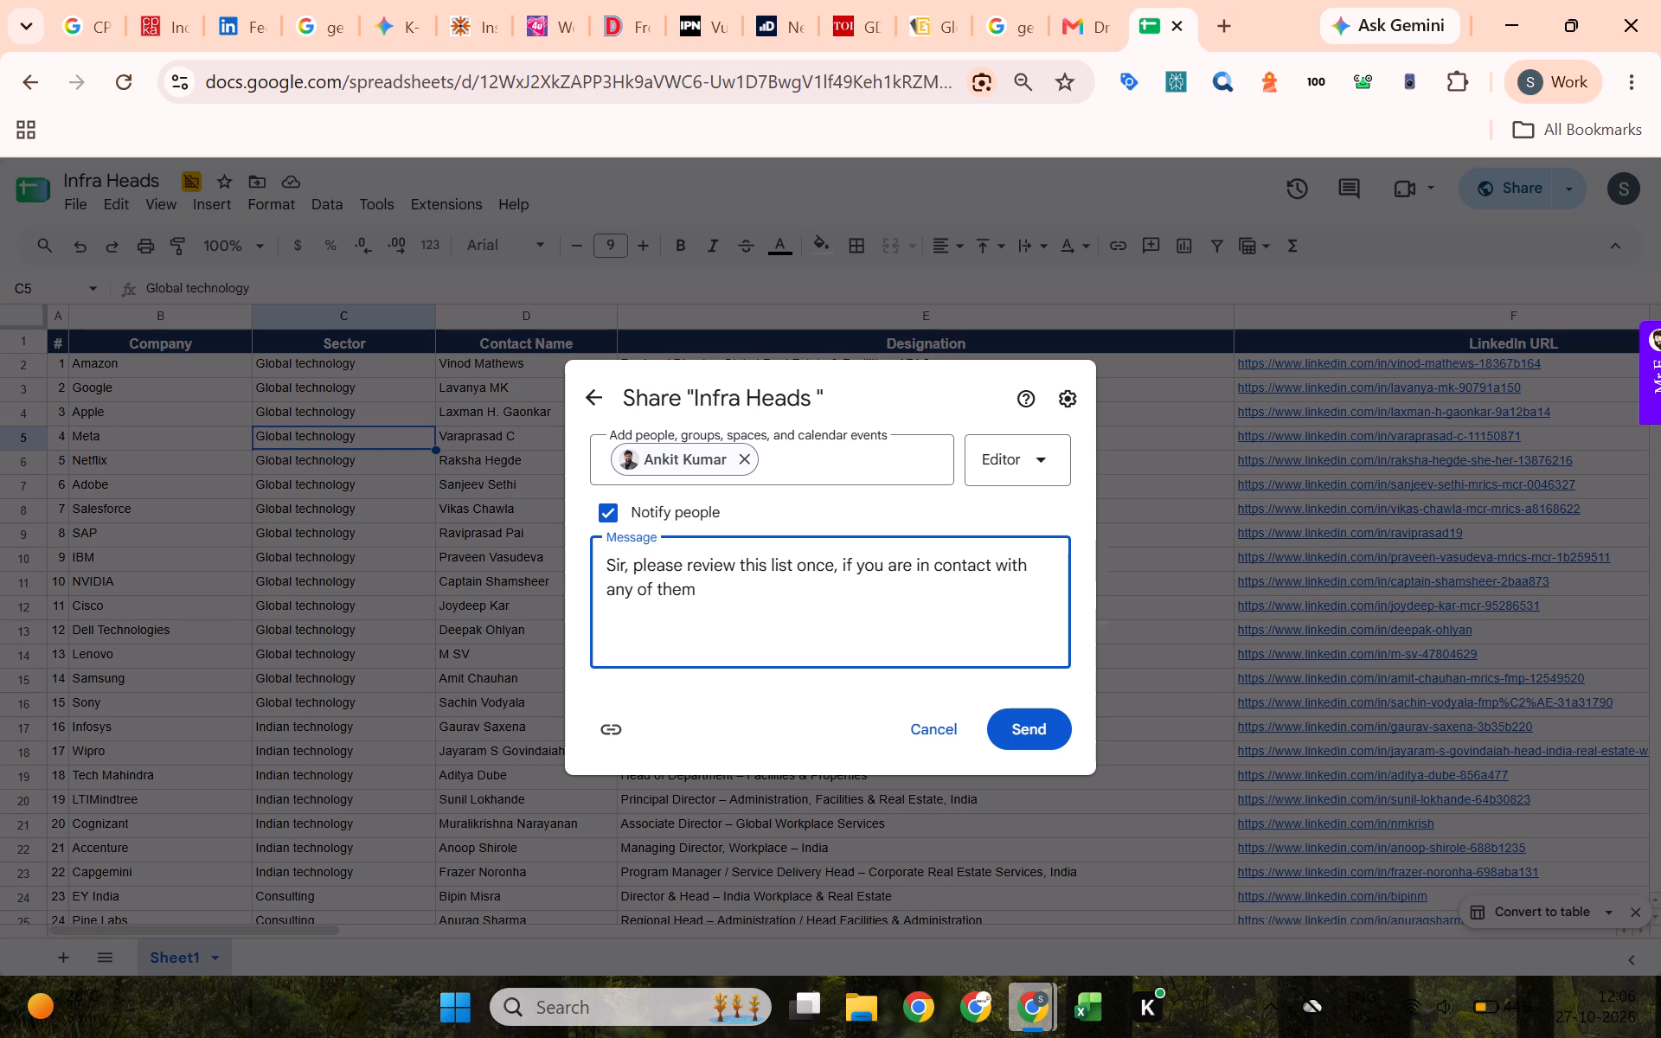
pyautogui.press('.')
pyautogui.click(1040, 734)
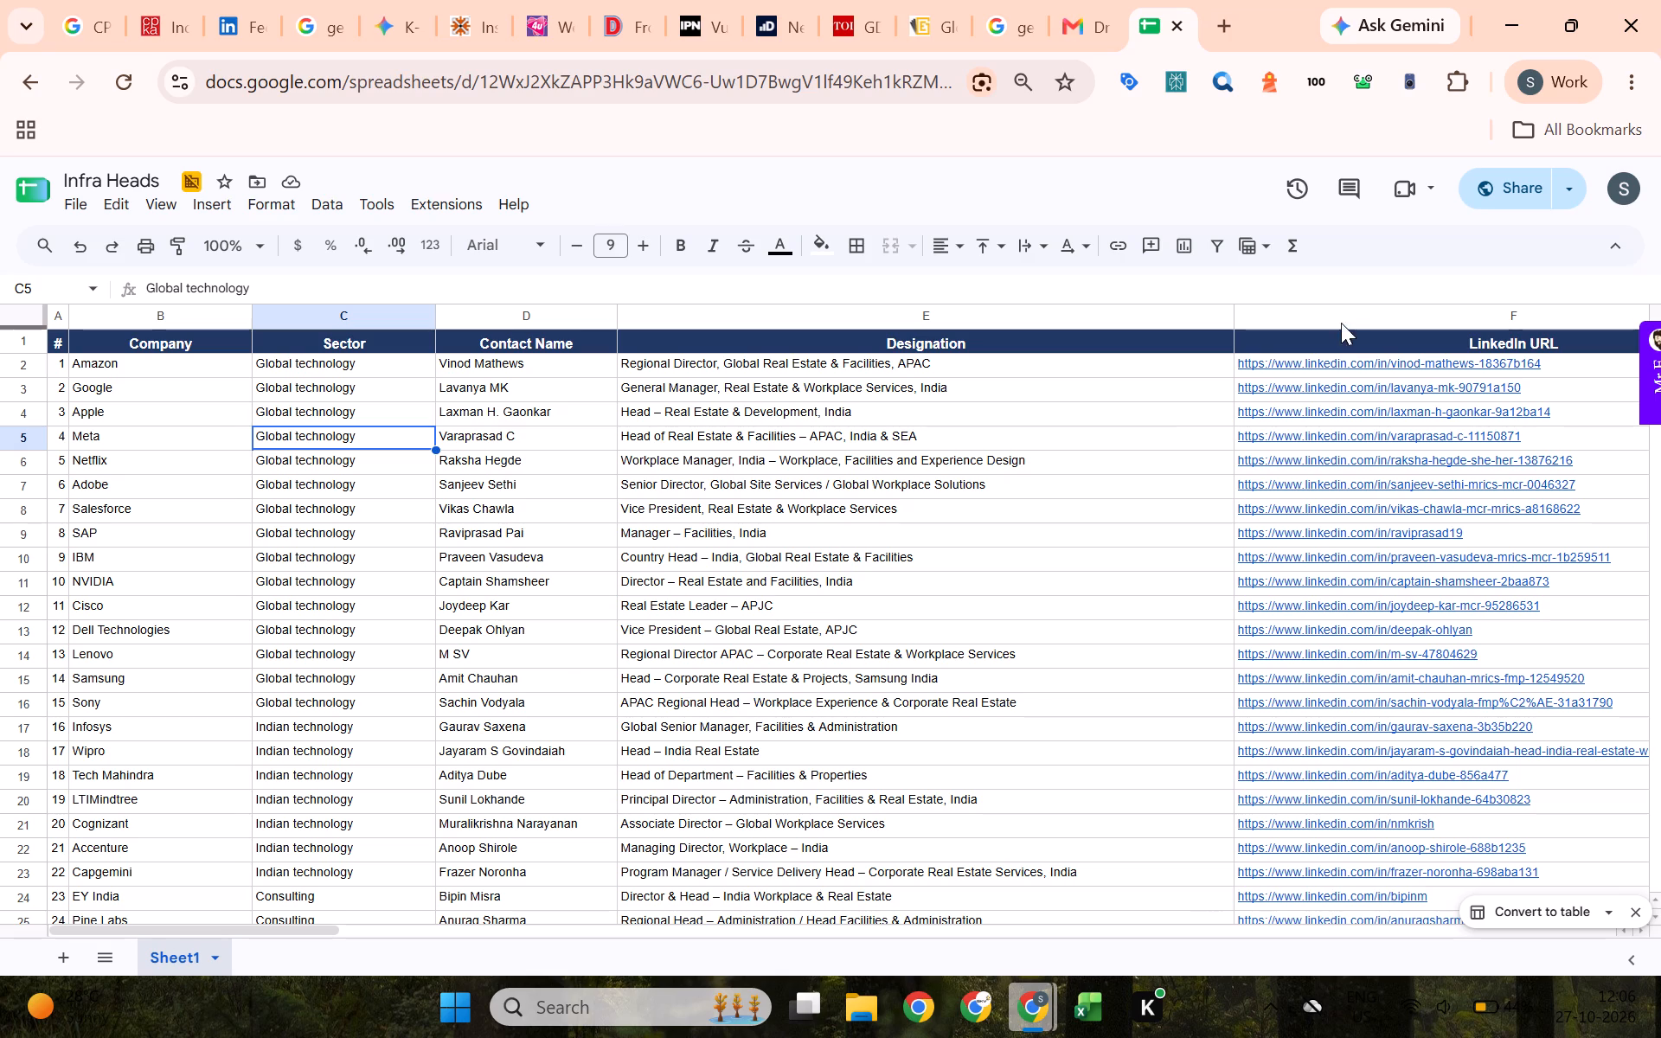
# Share the spreadsheet with Kritika and Govind as editors, with notification and no message, and approve sharing outside the organization.
pyautogui.click(1500, 193)
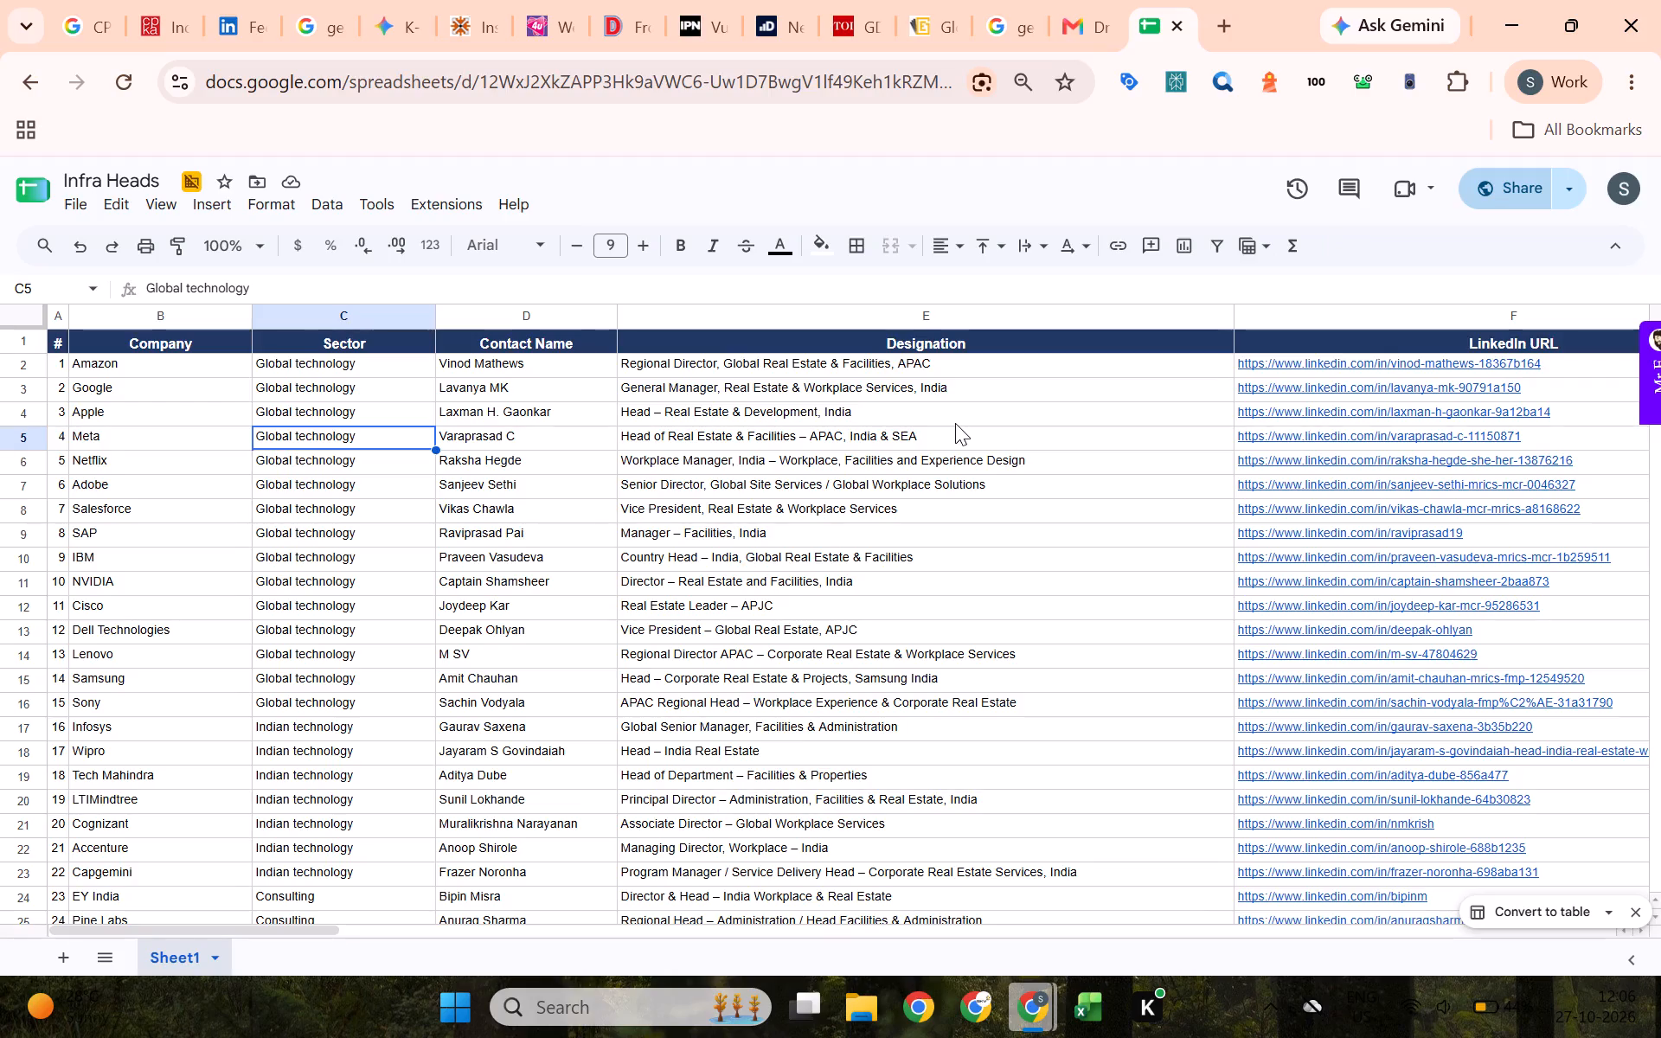
pyautogui.write('kri')
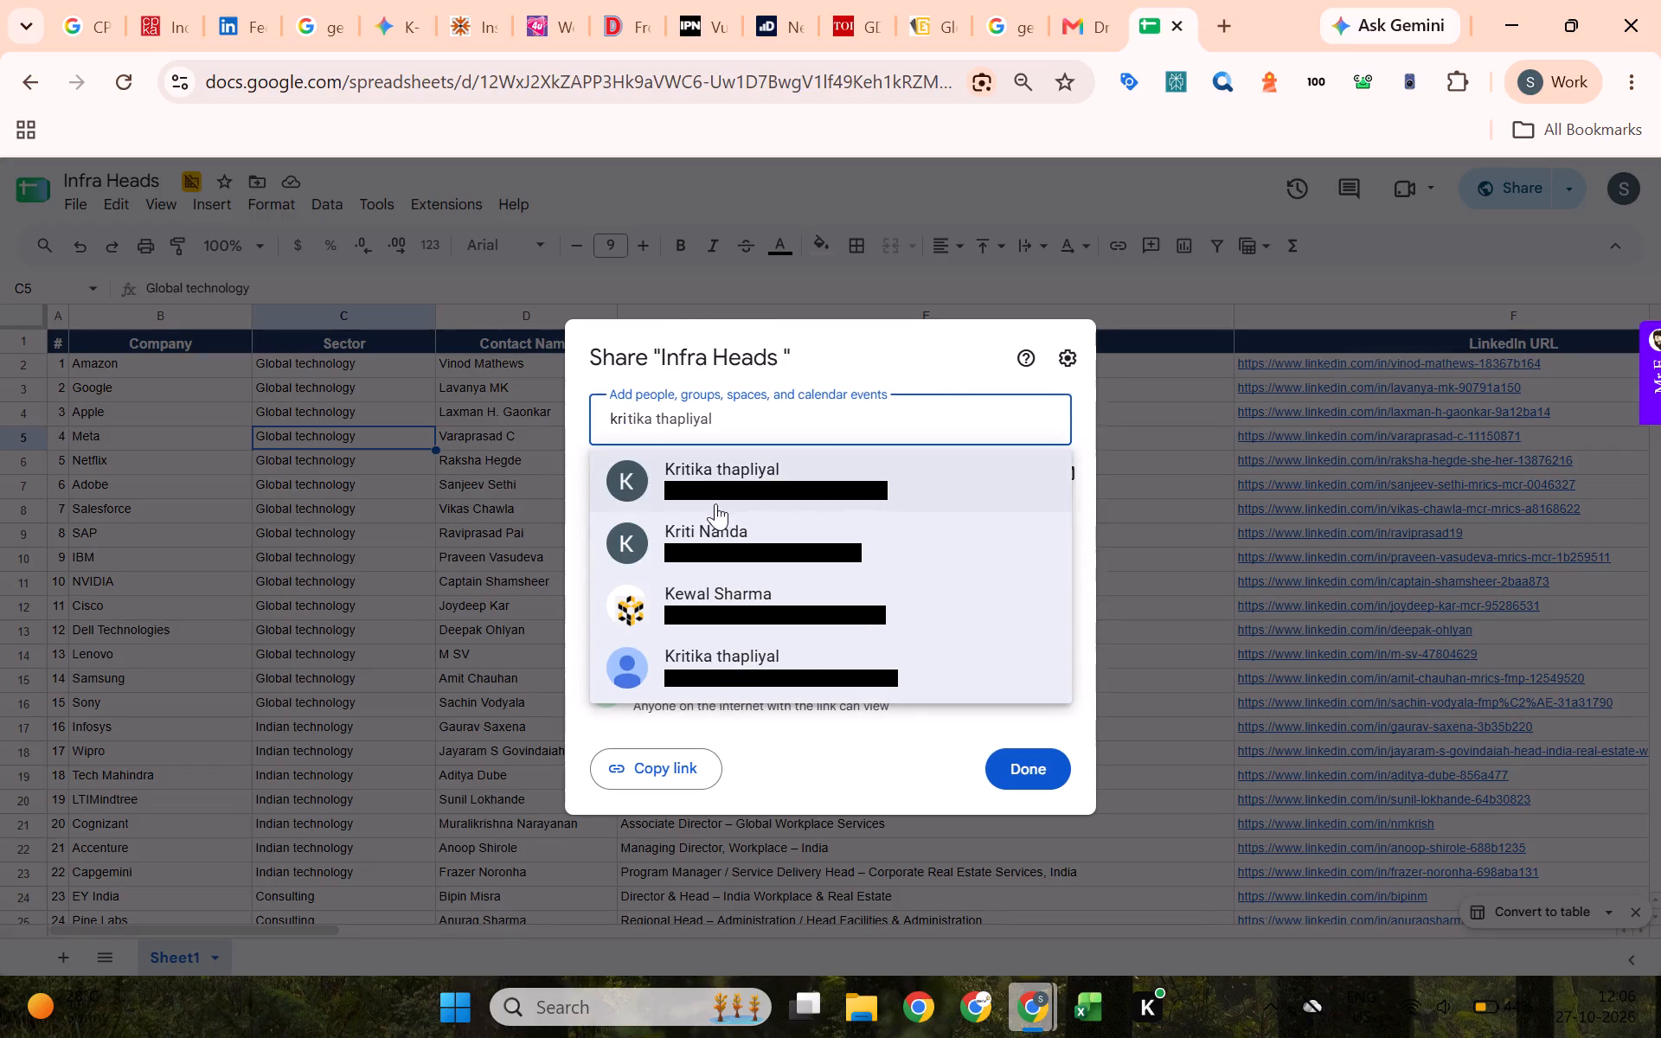
pyautogui.click(717, 638)
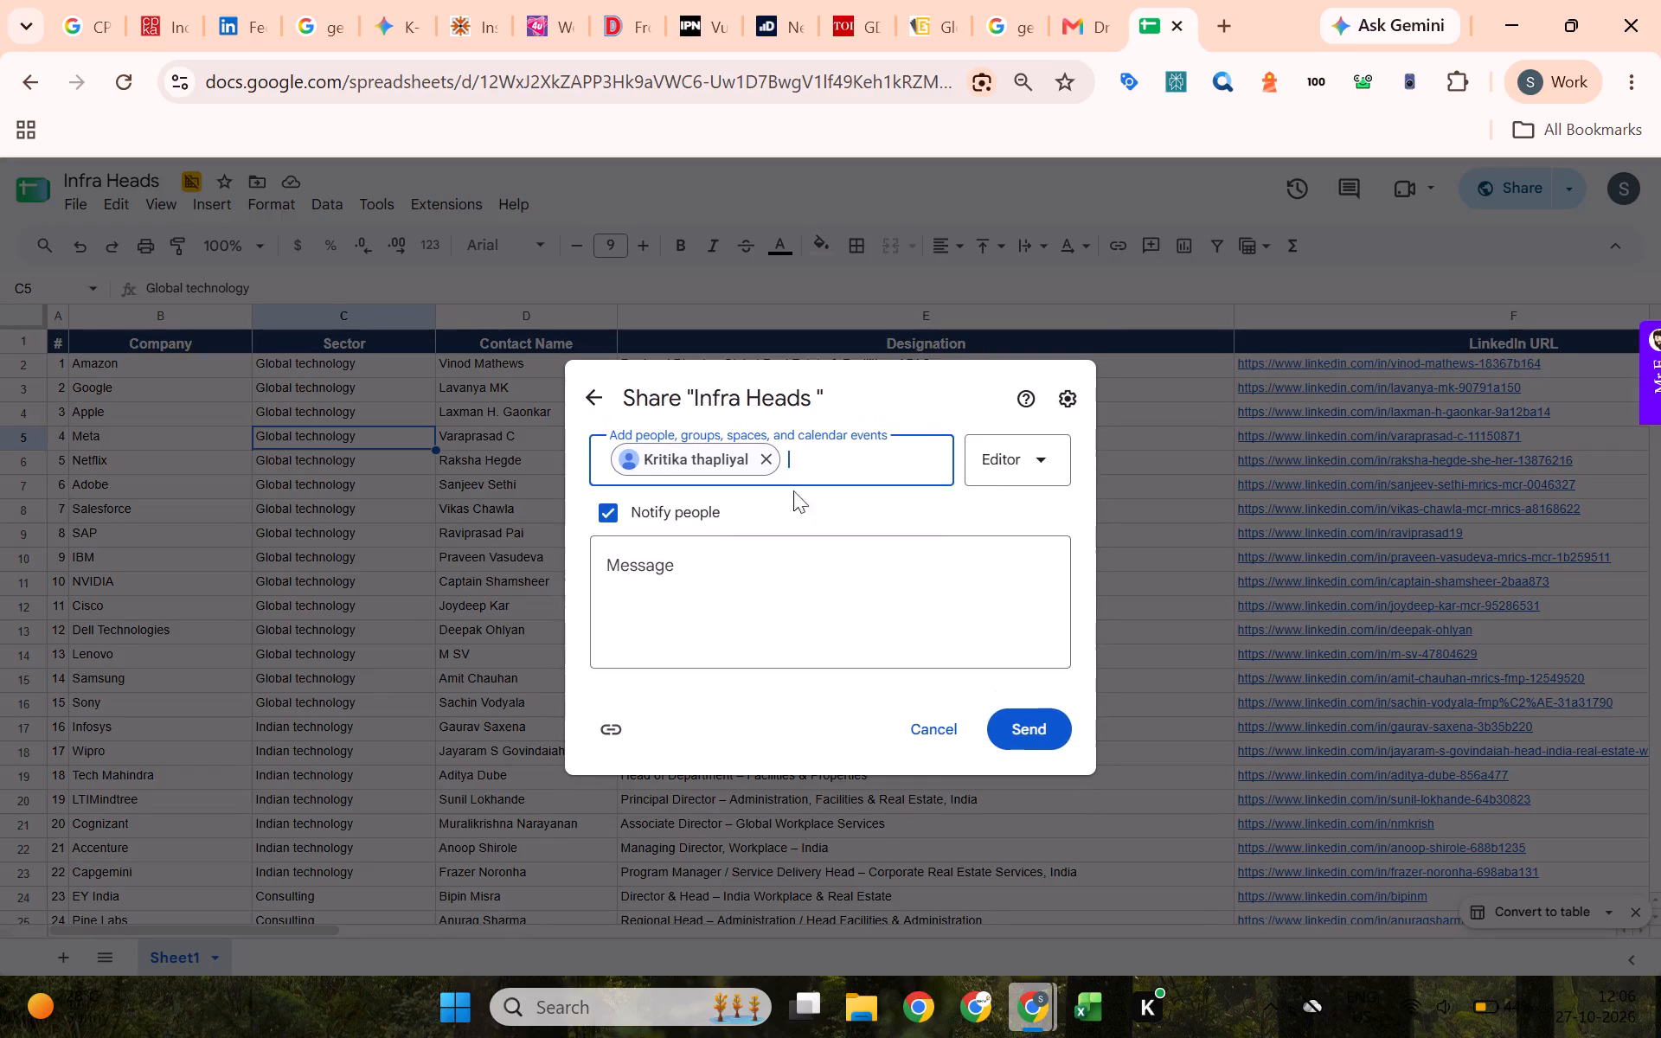
pyautogui.write('givi')
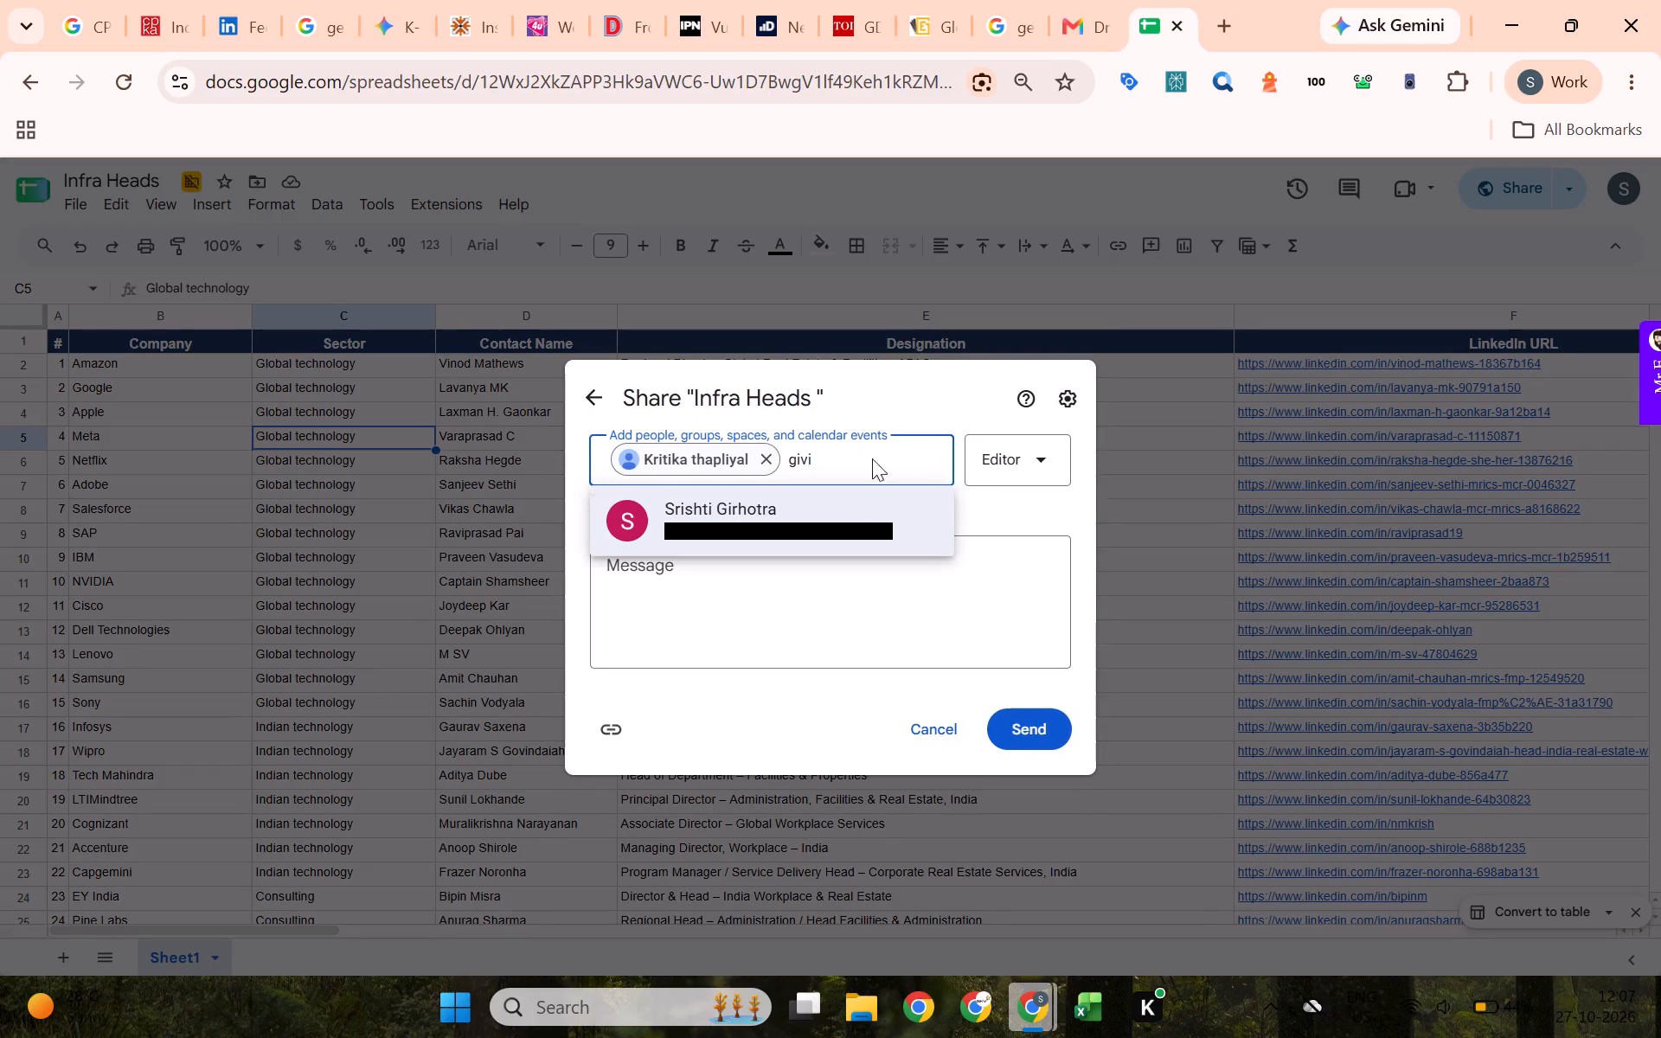
pyautogui.press('Delete')
pyautogui.press('BackSpace')
pyautogui.press('BackSpace')
pyautogui.press('BackSpace')
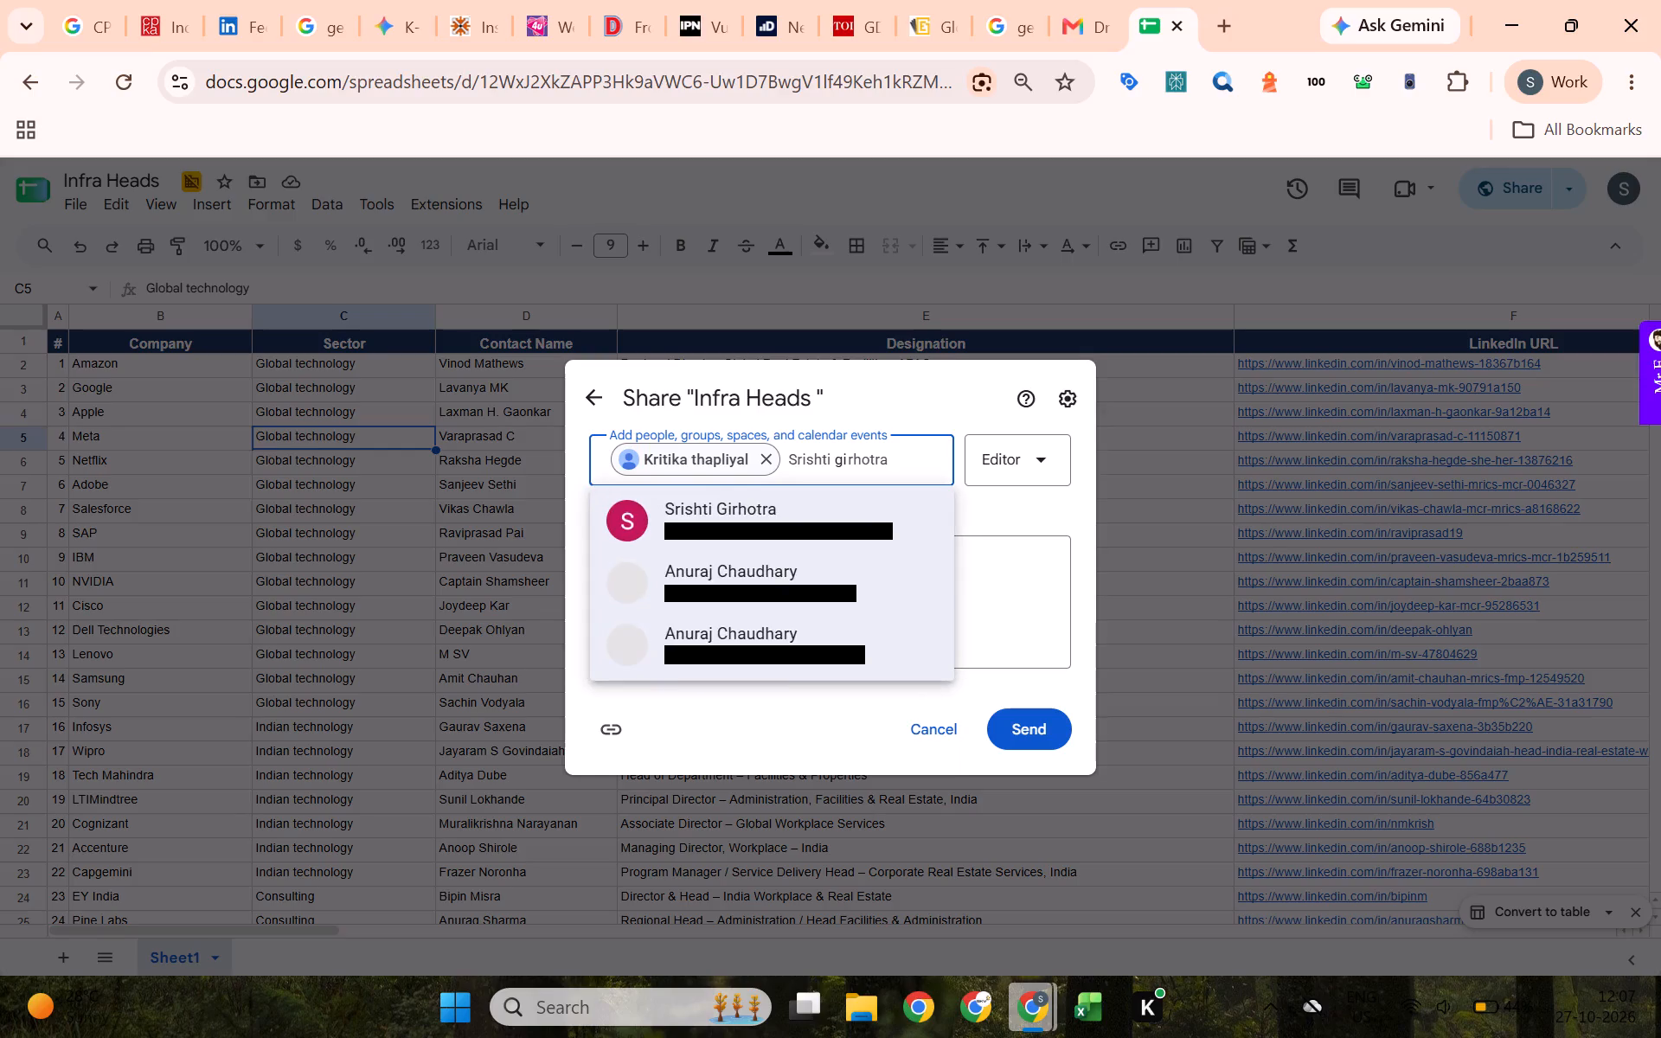
pyautogui.click(818, 538)
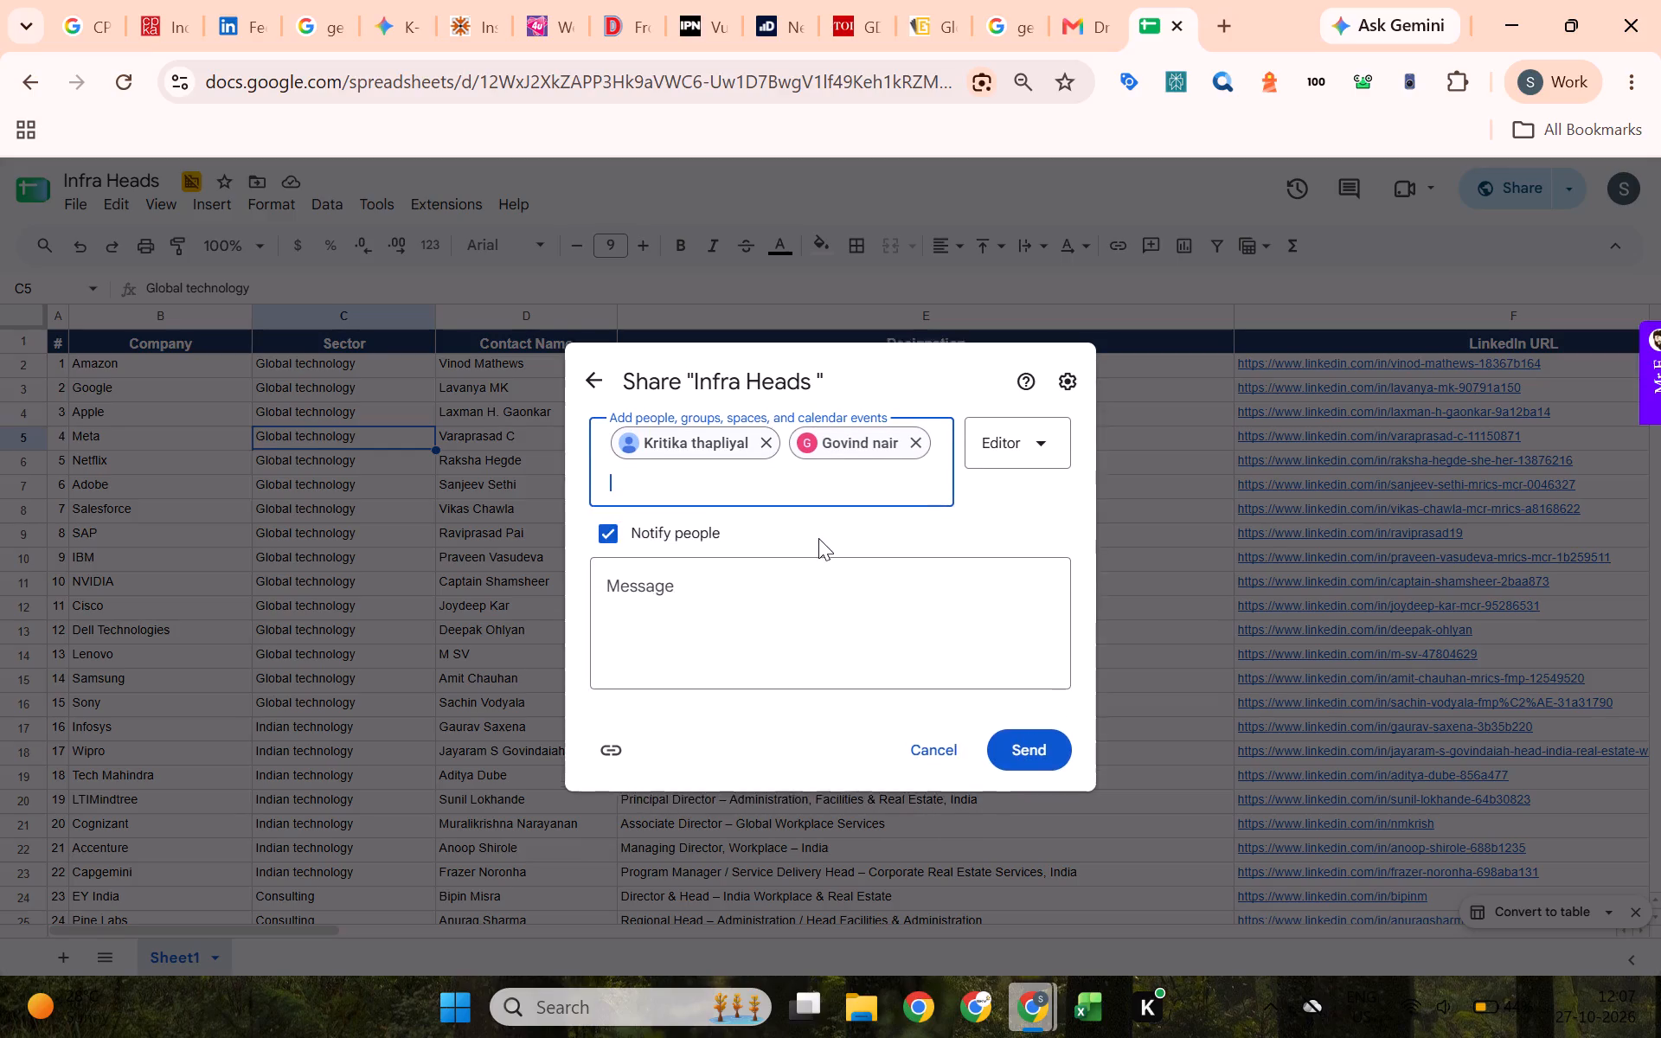
pyautogui.click(1038, 744)
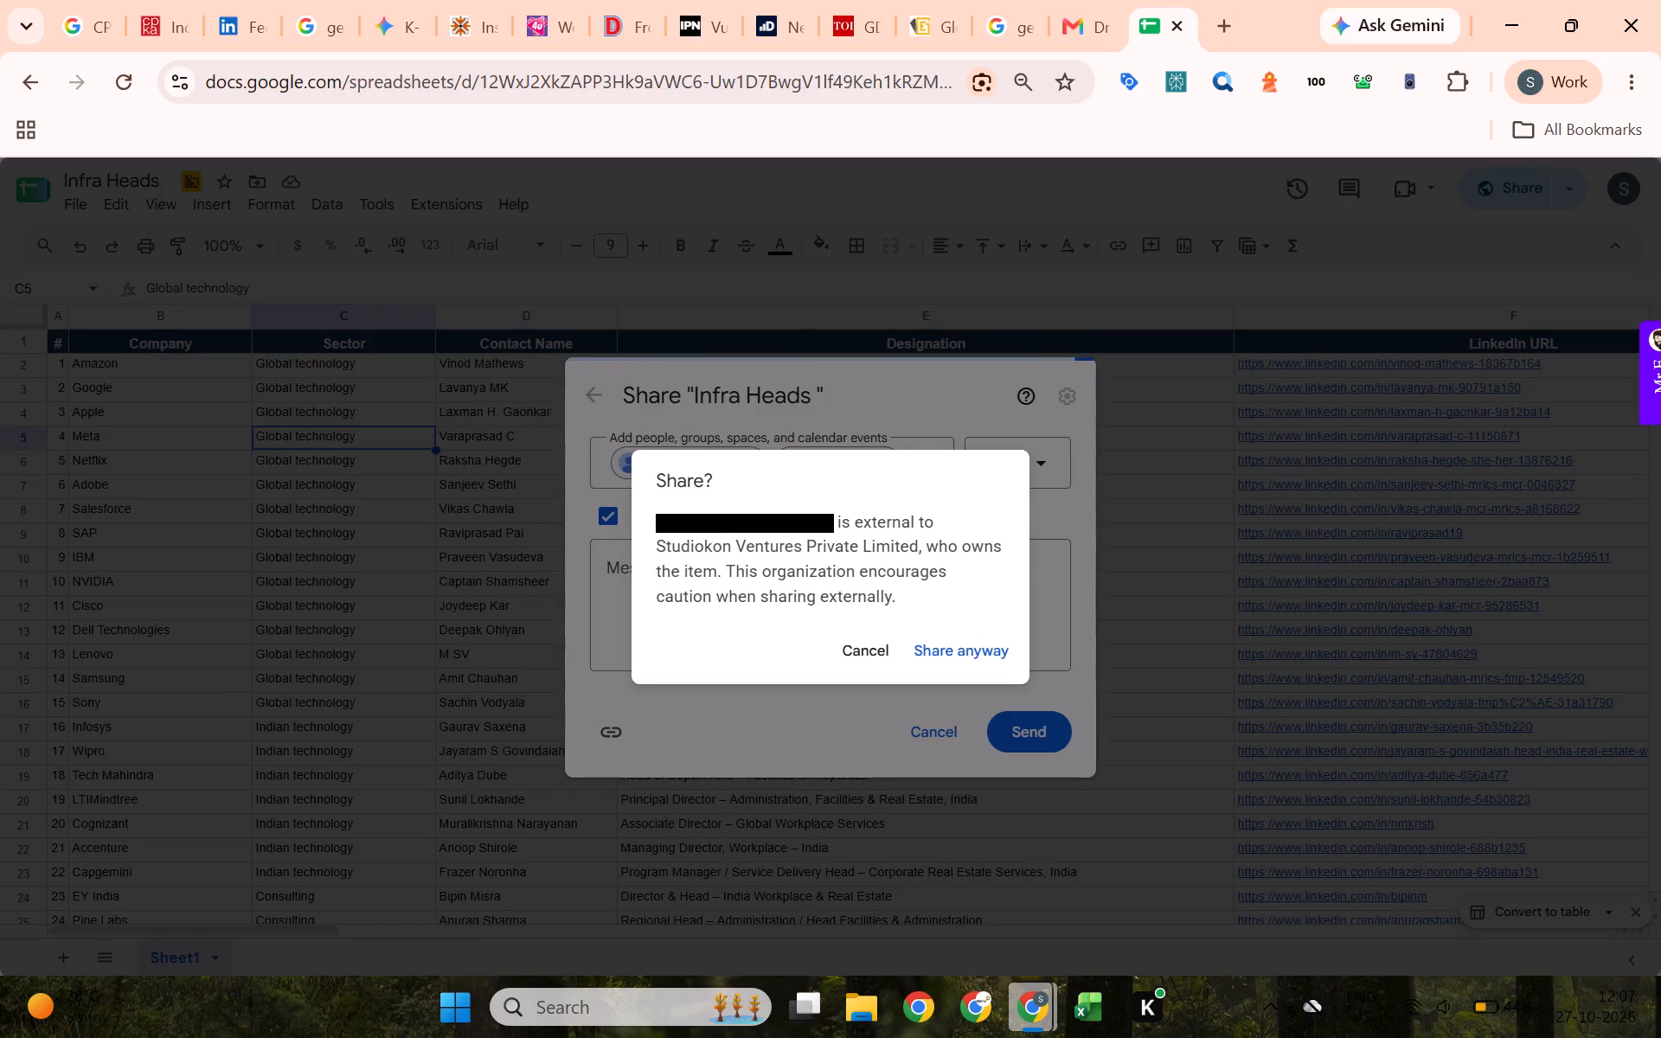
pyautogui.click(970, 643)
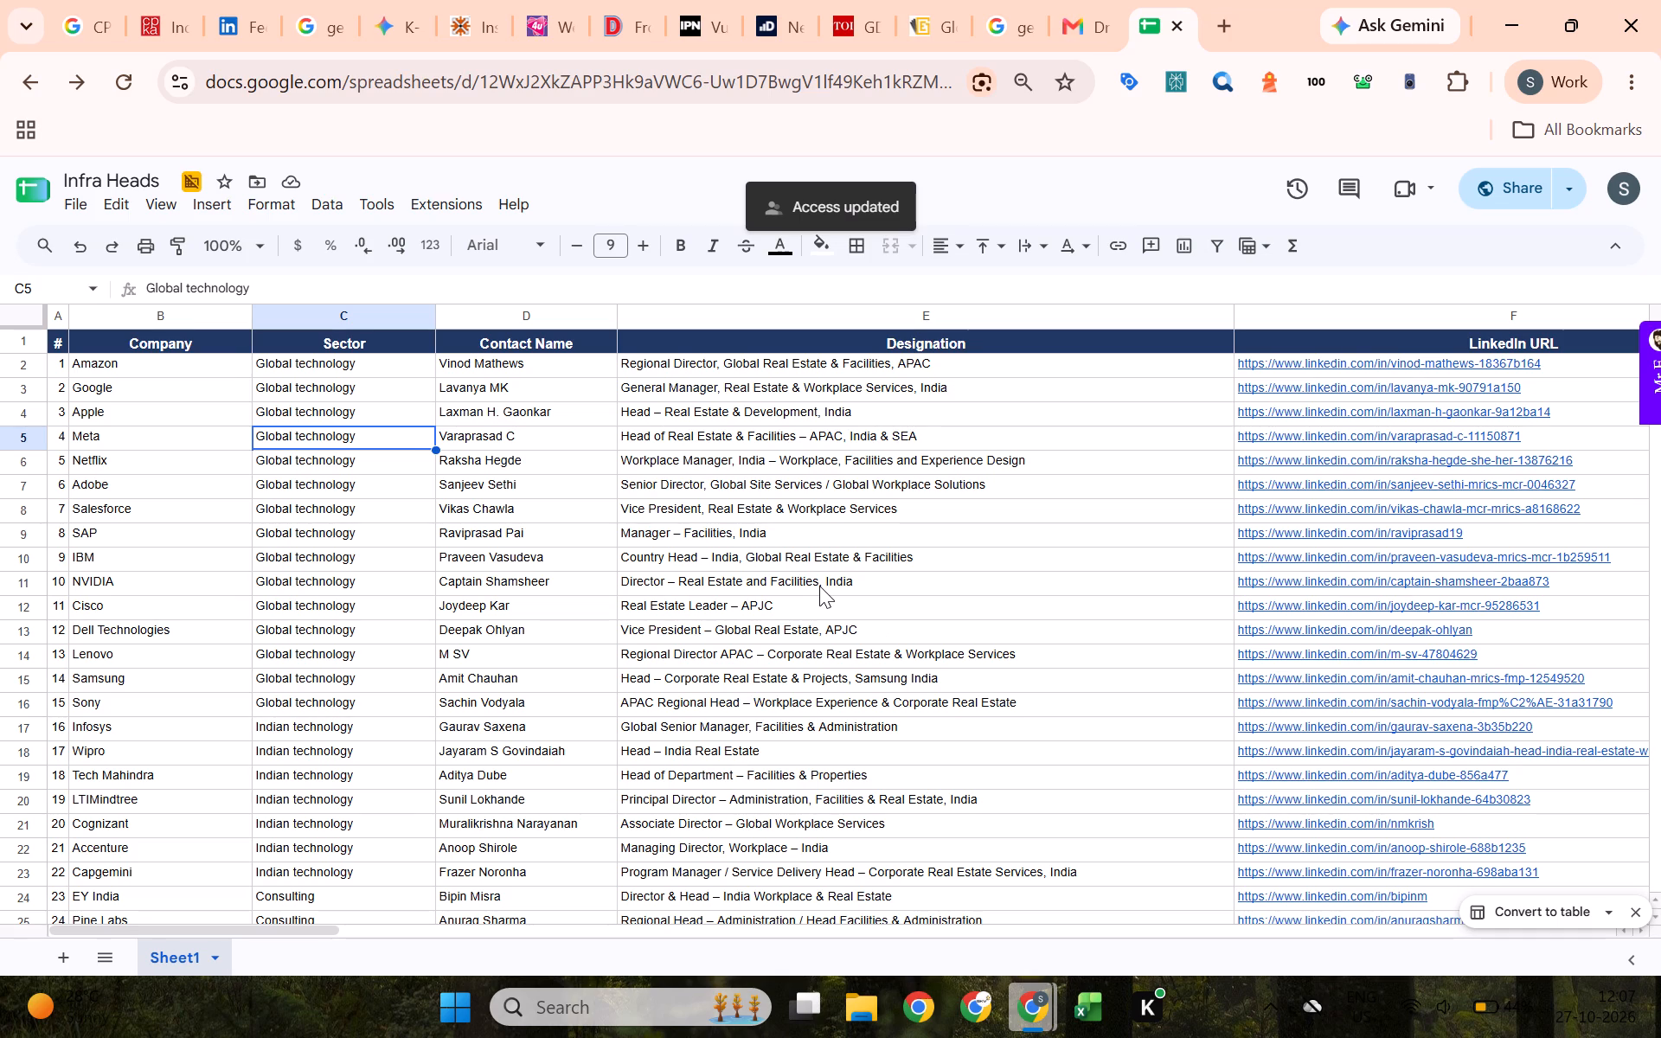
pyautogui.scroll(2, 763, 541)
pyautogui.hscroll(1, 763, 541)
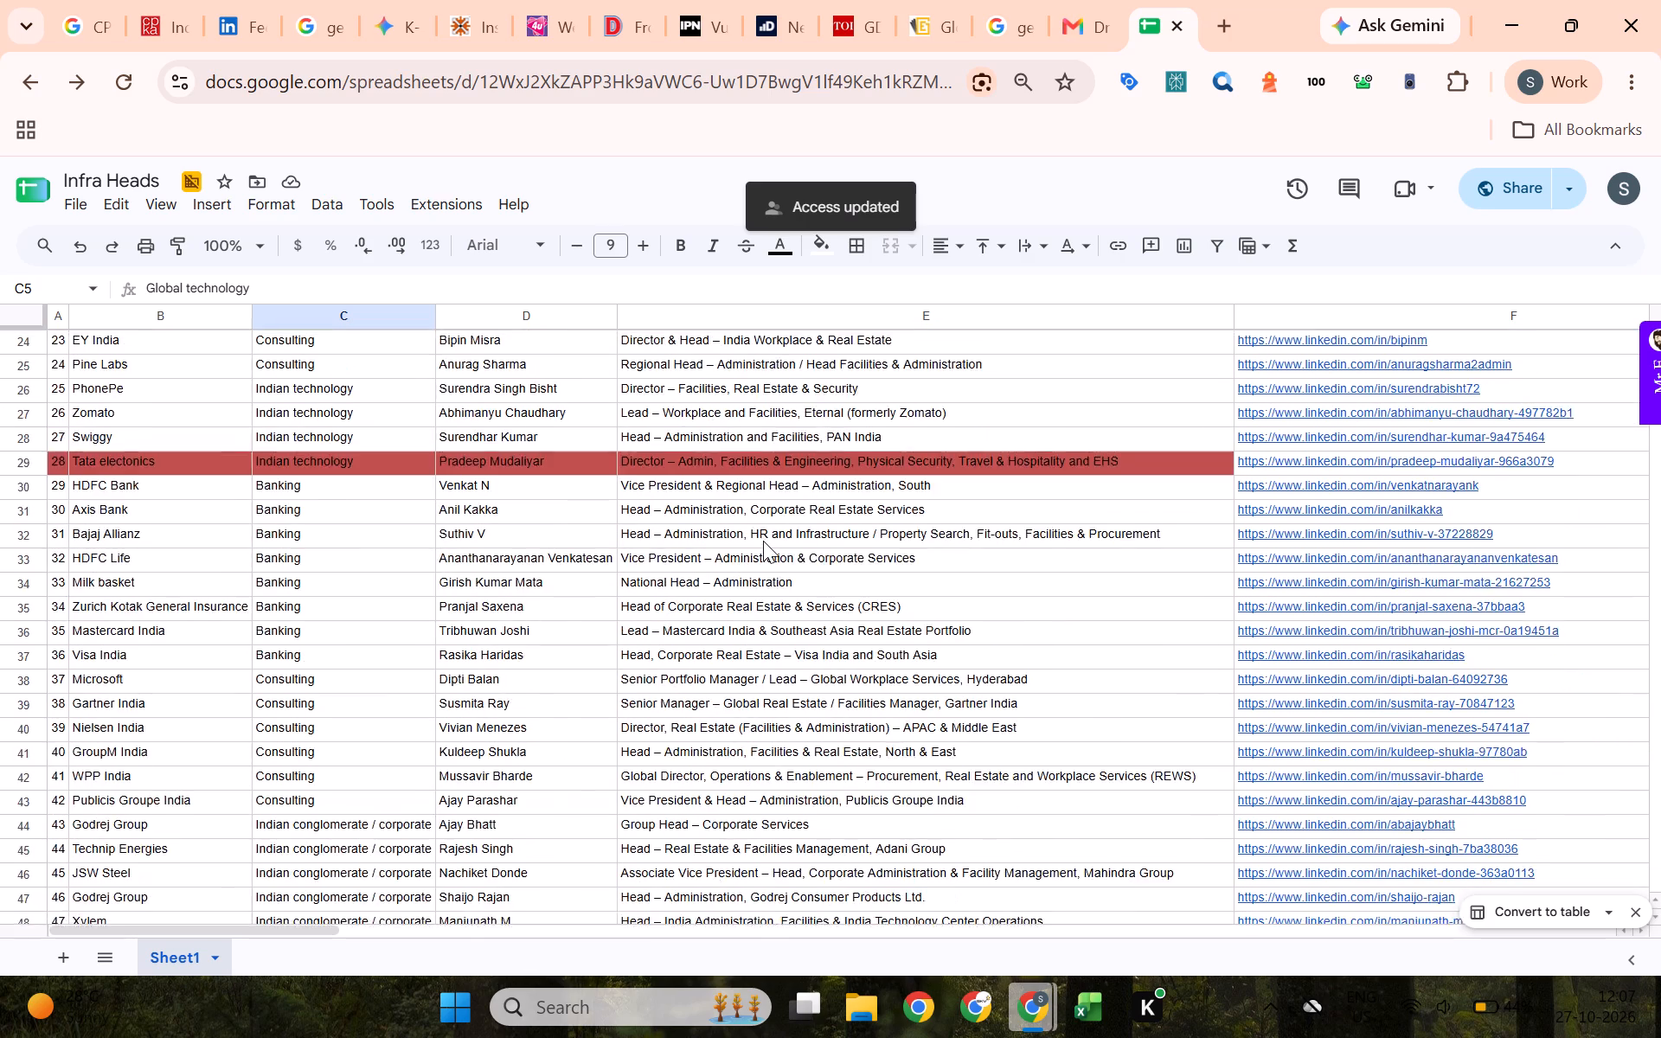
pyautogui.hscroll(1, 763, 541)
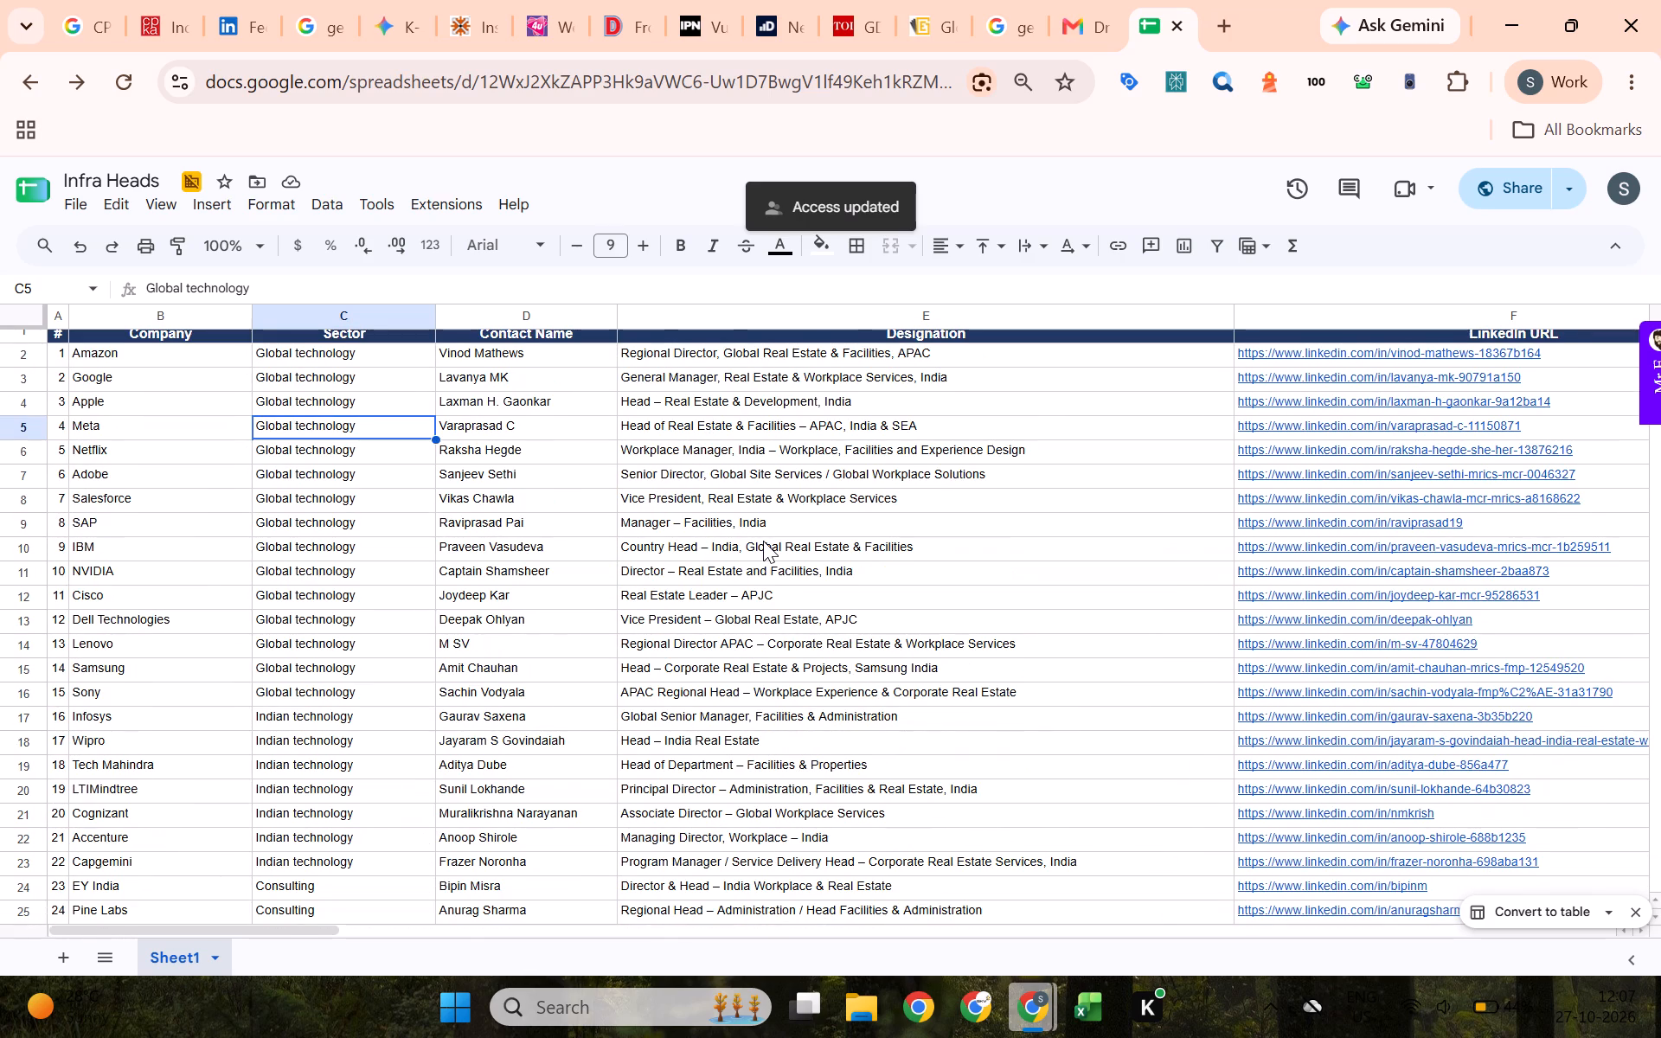
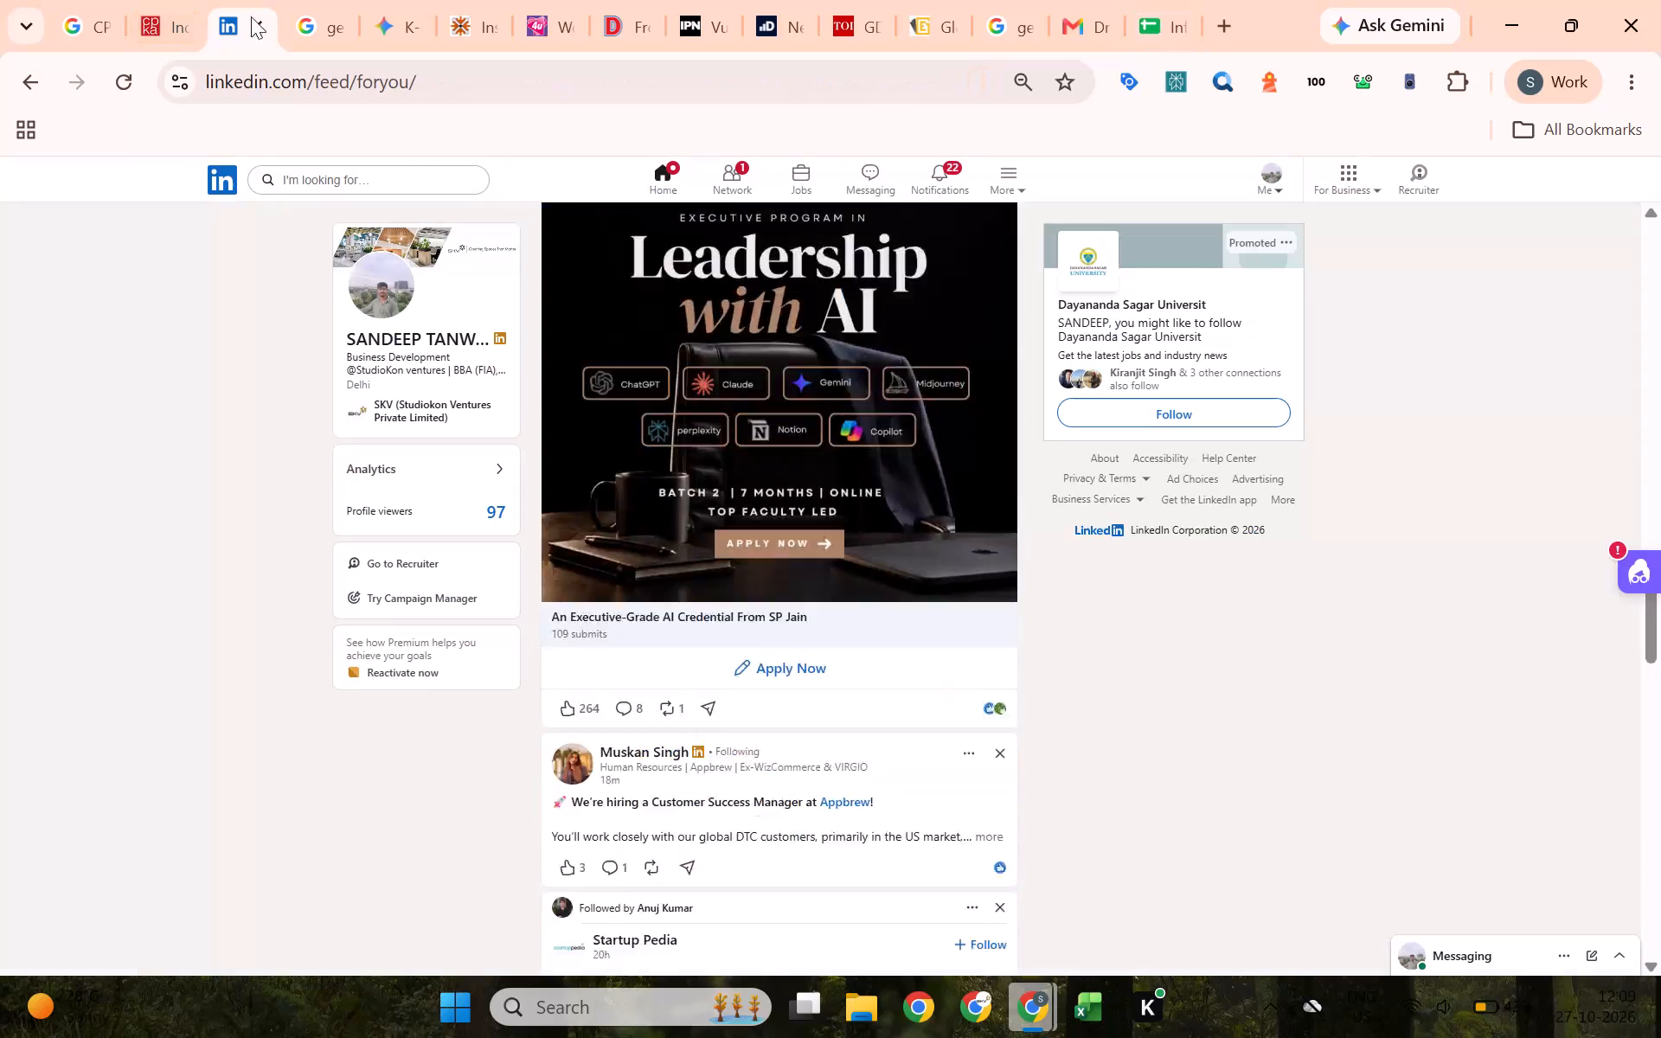
# Search LinkedIn for the contact Pragati by full name and check the profile of the first matching person.
pyautogui.click(335, 179)
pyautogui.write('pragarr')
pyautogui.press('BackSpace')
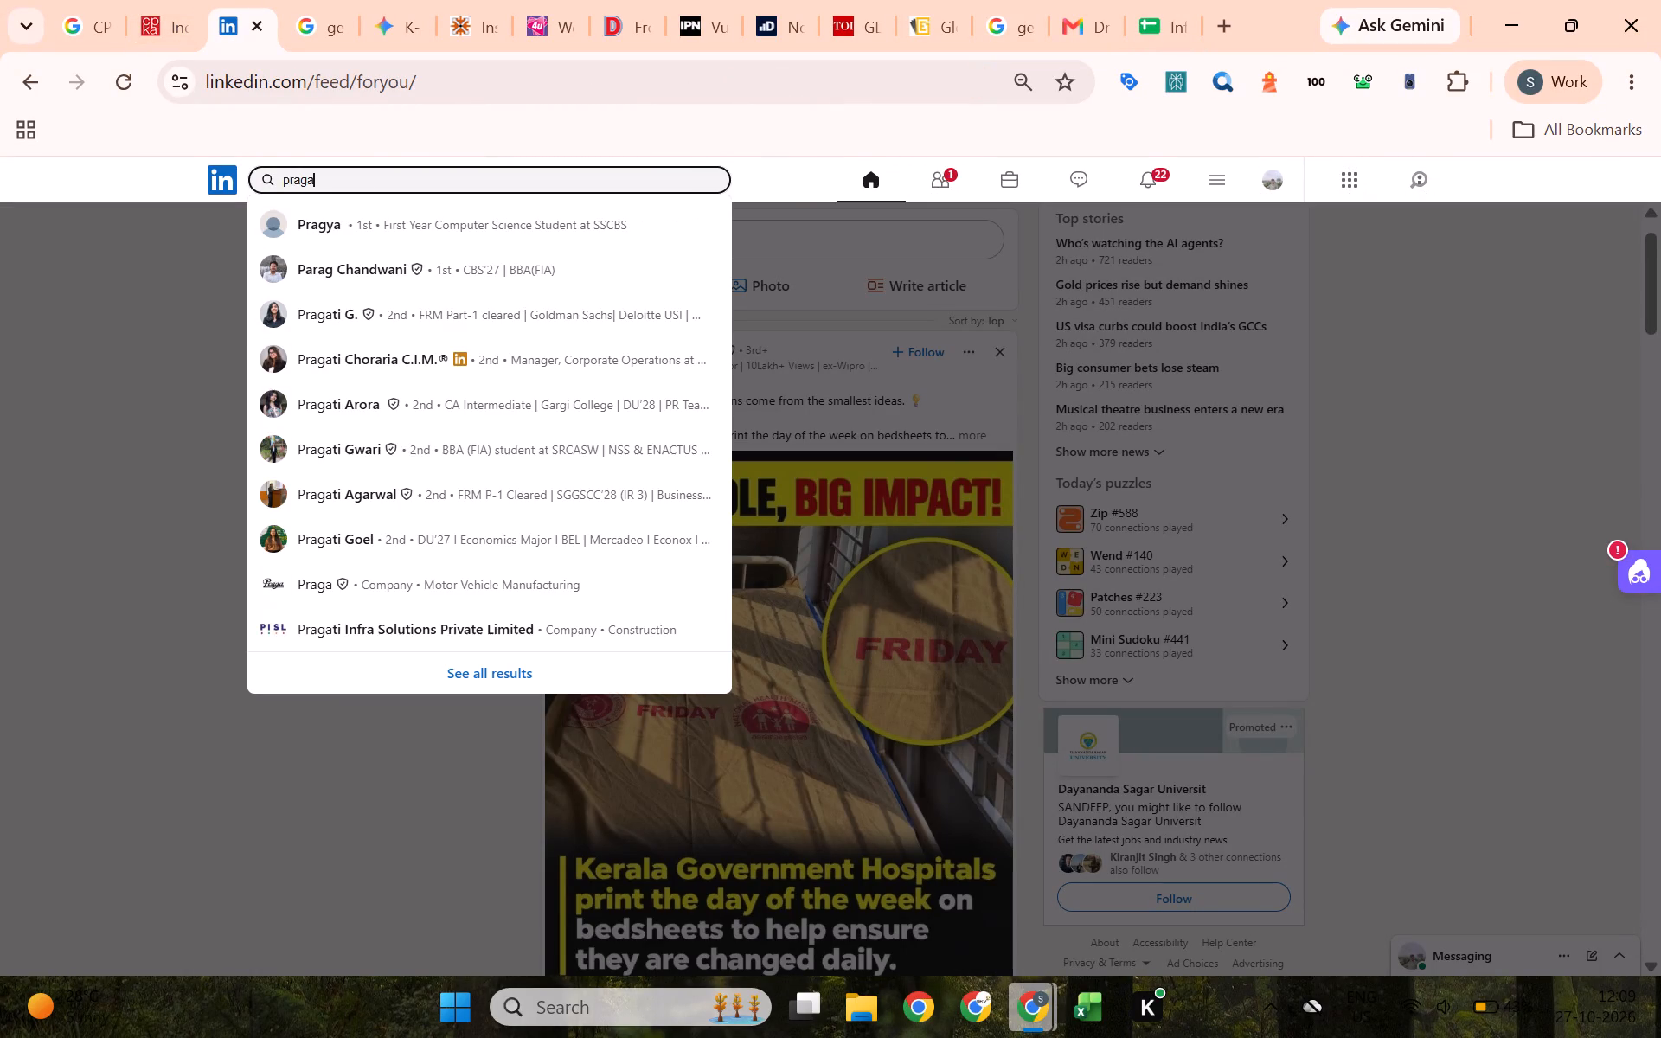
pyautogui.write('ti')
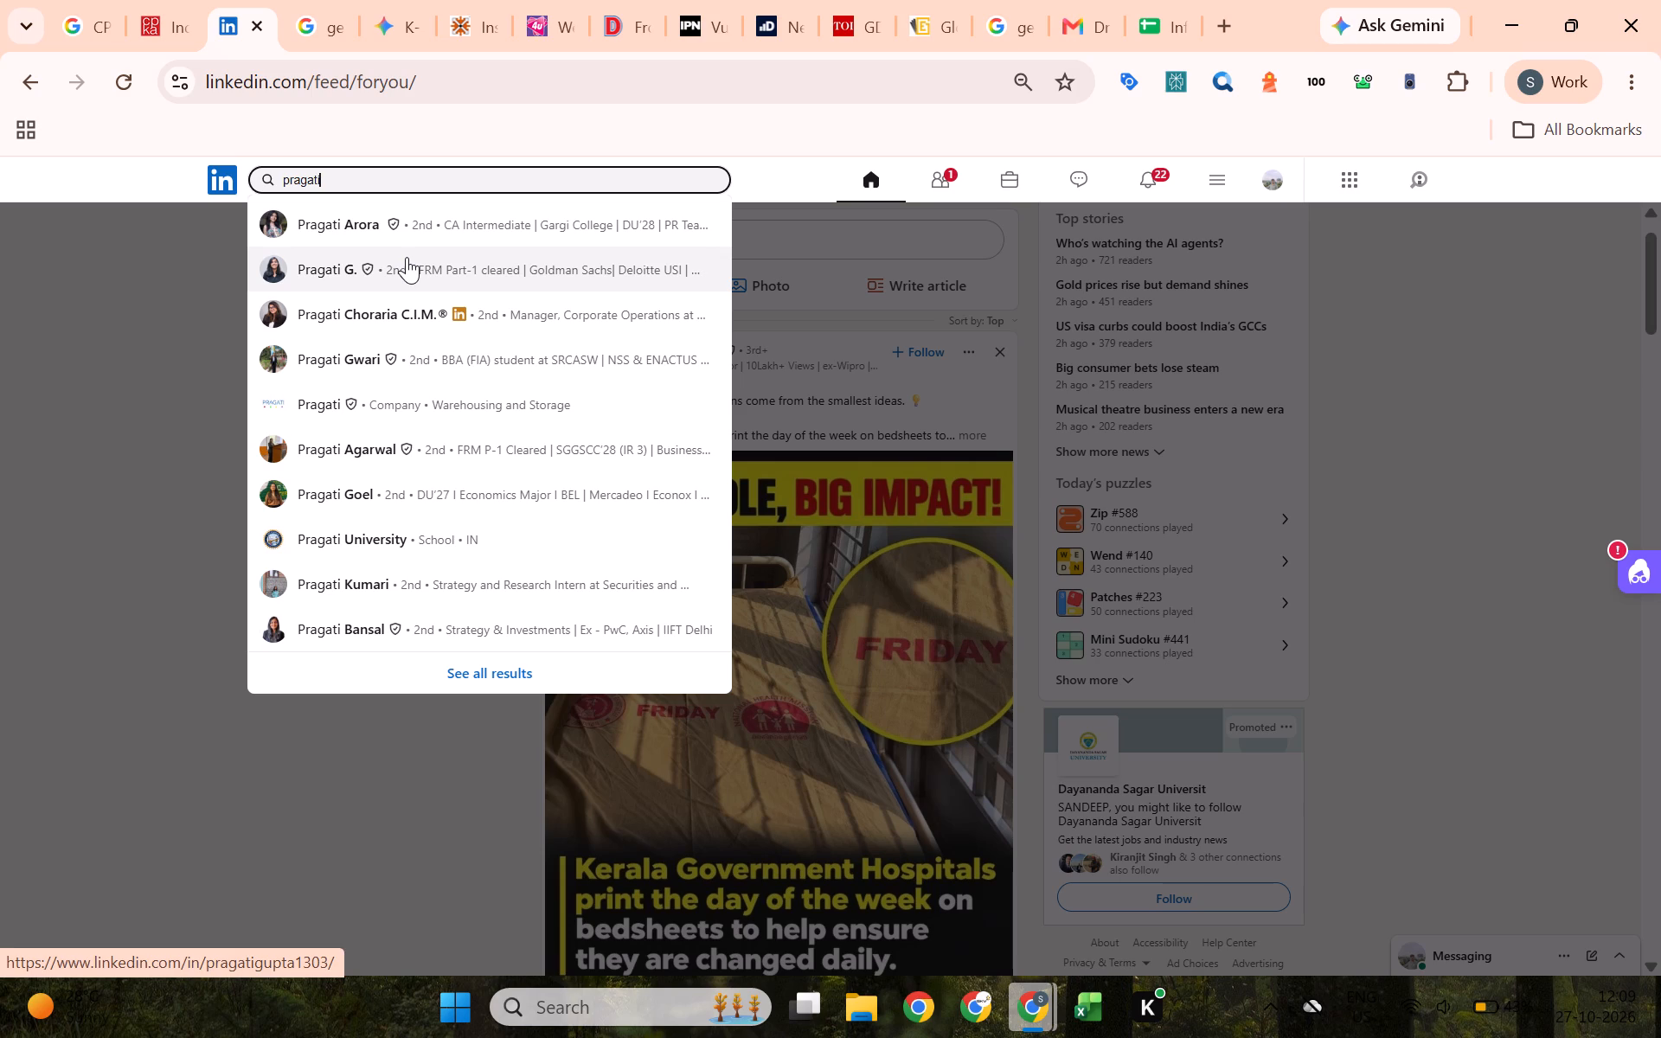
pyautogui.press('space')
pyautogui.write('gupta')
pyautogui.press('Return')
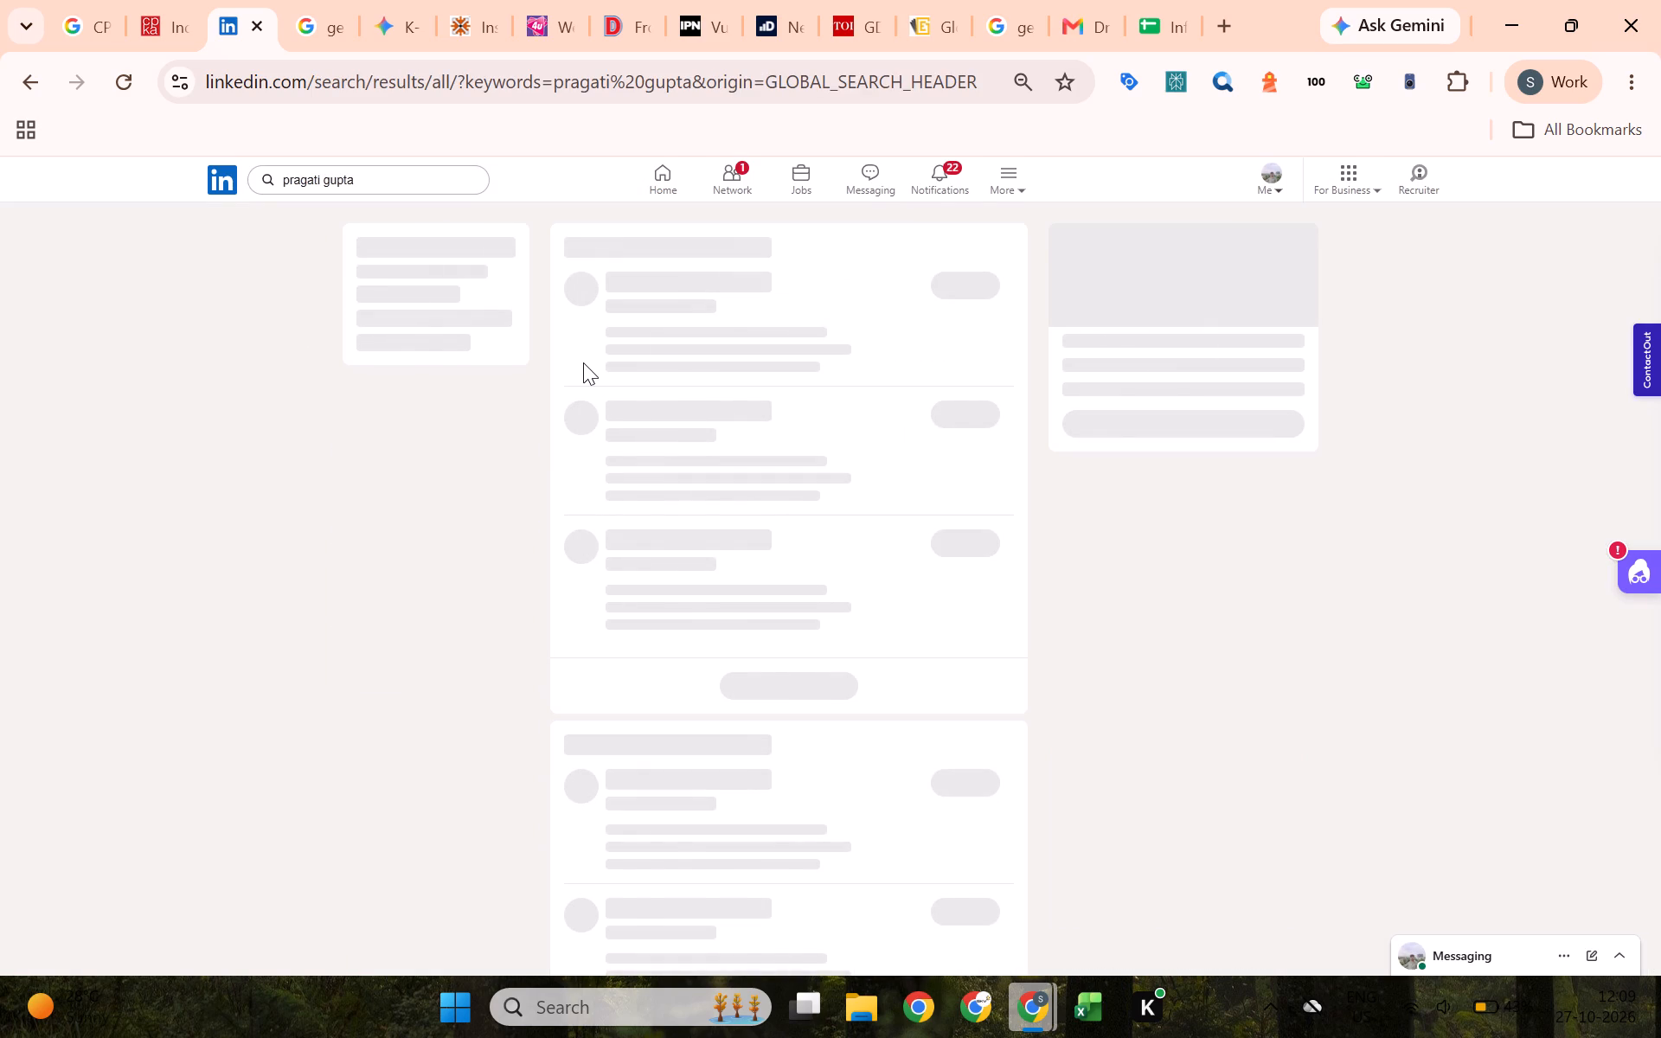
pyautogui.click(626, 369)
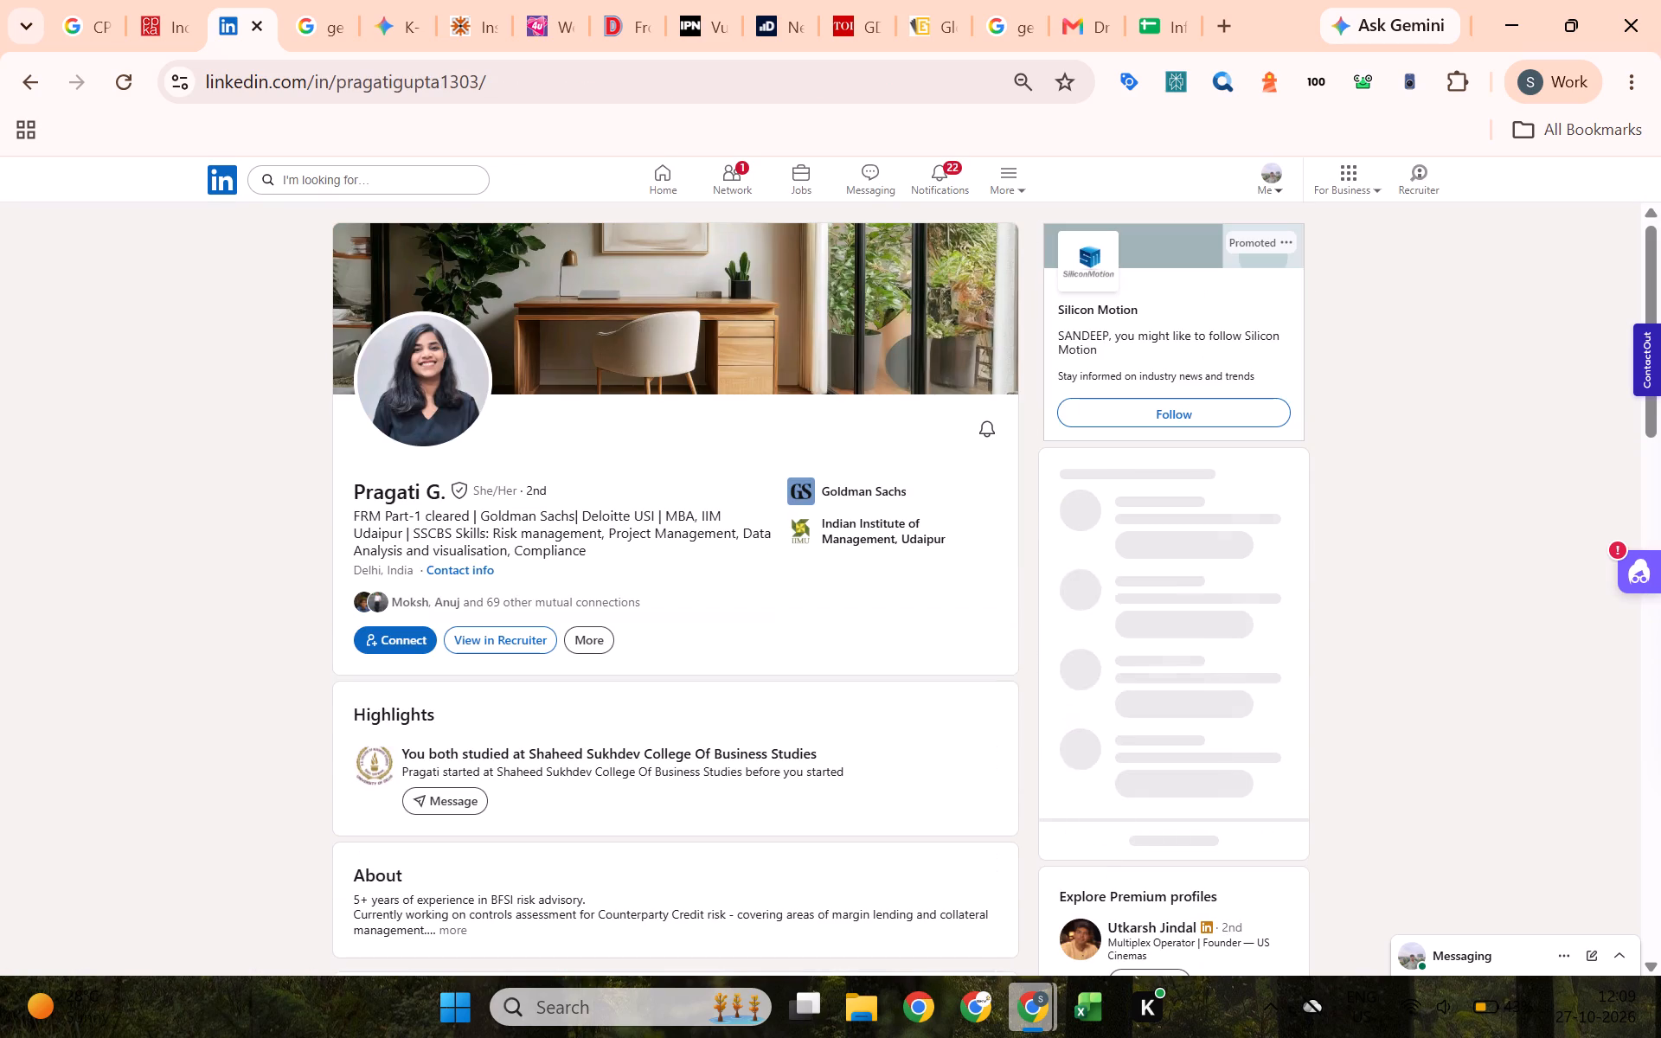
pyautogui.click(33, 79)
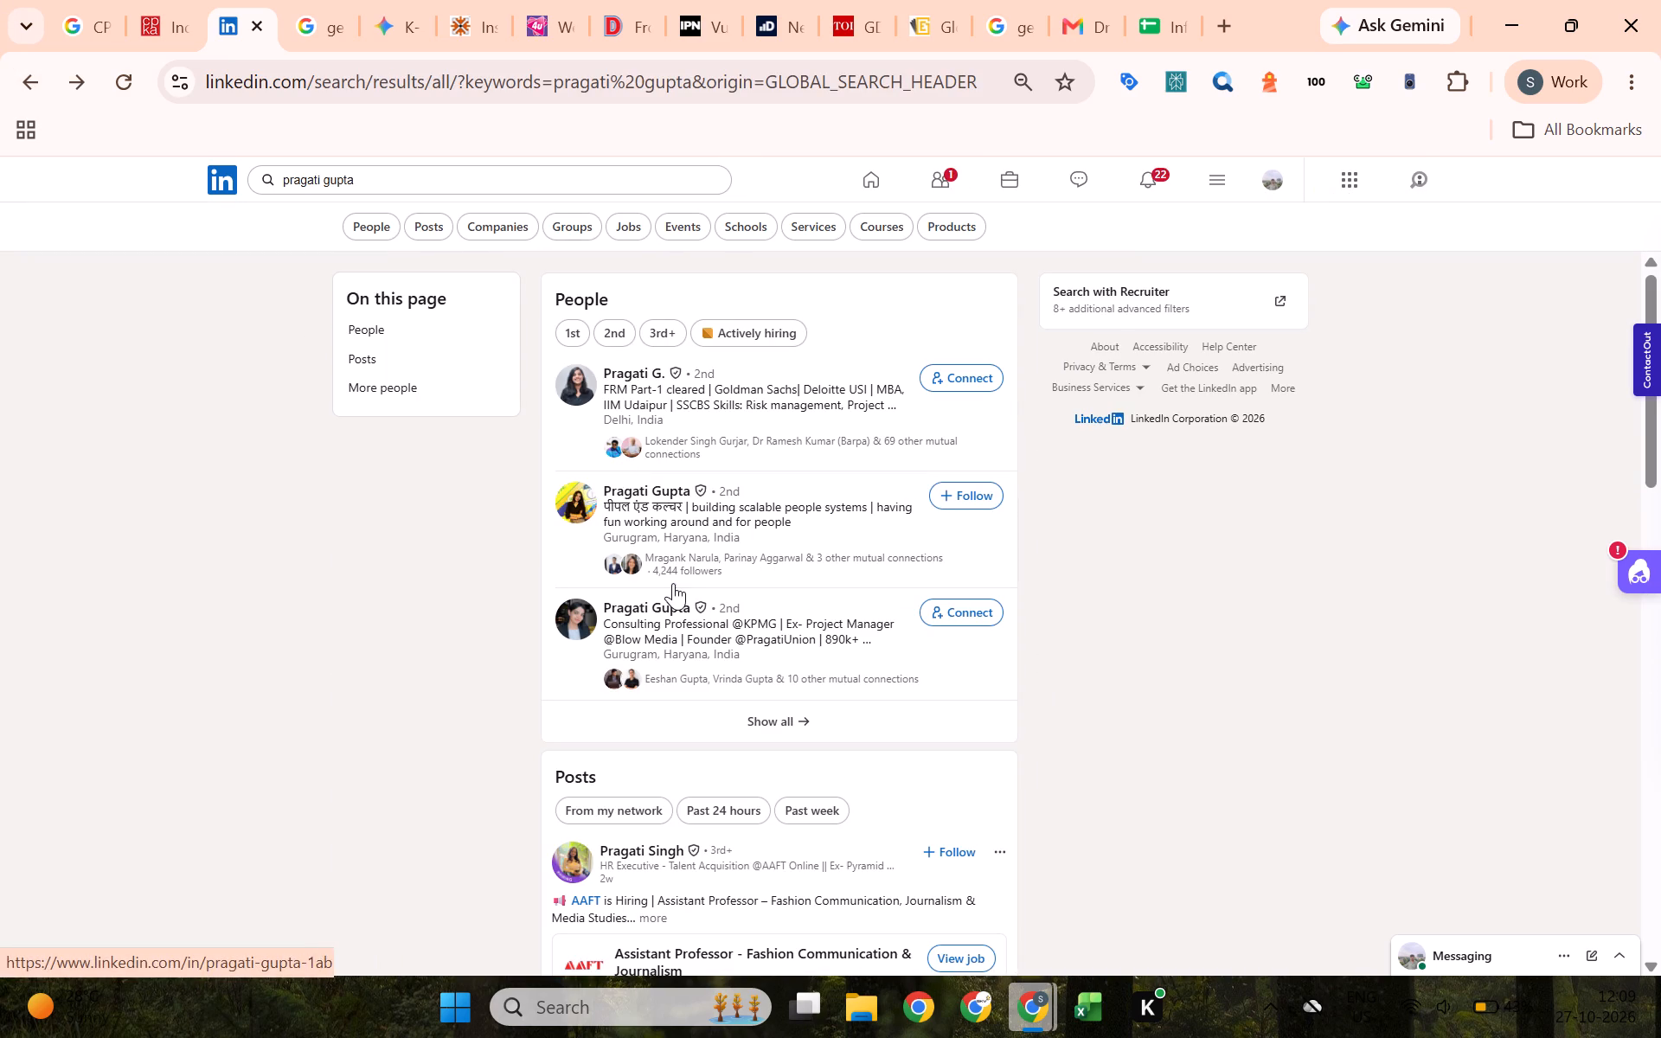
pyautogui.click(653, 494)
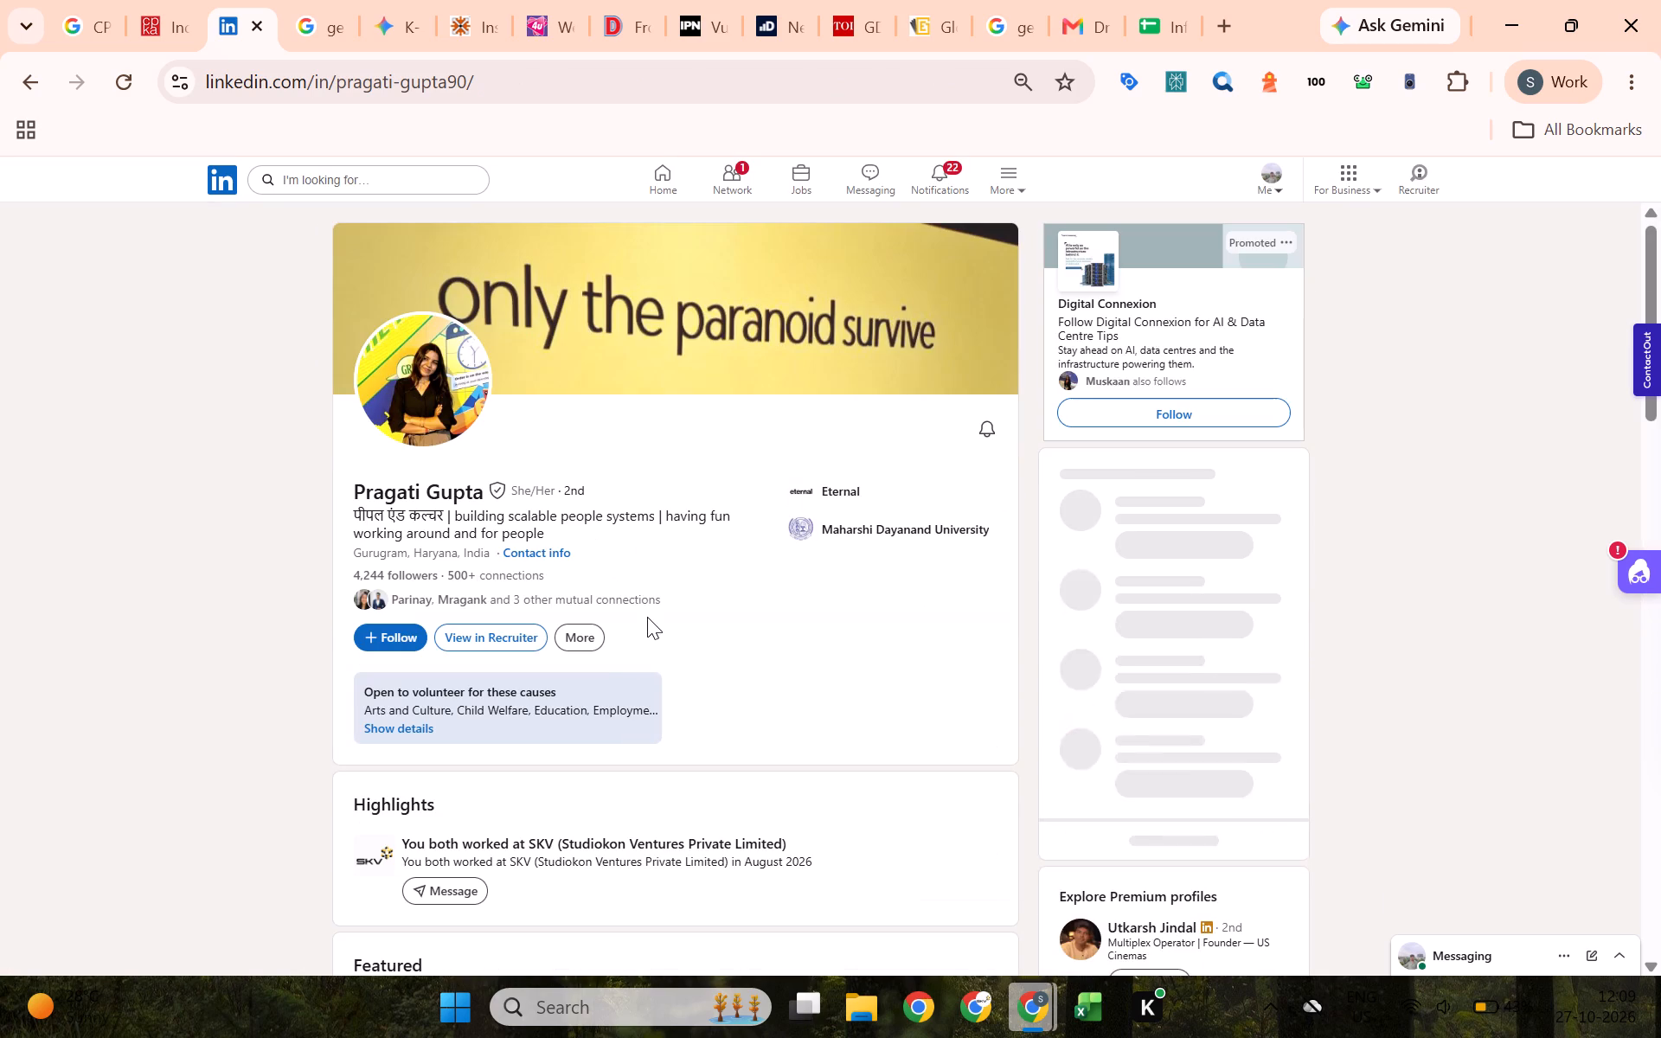
pyautogui.click(587, 633)
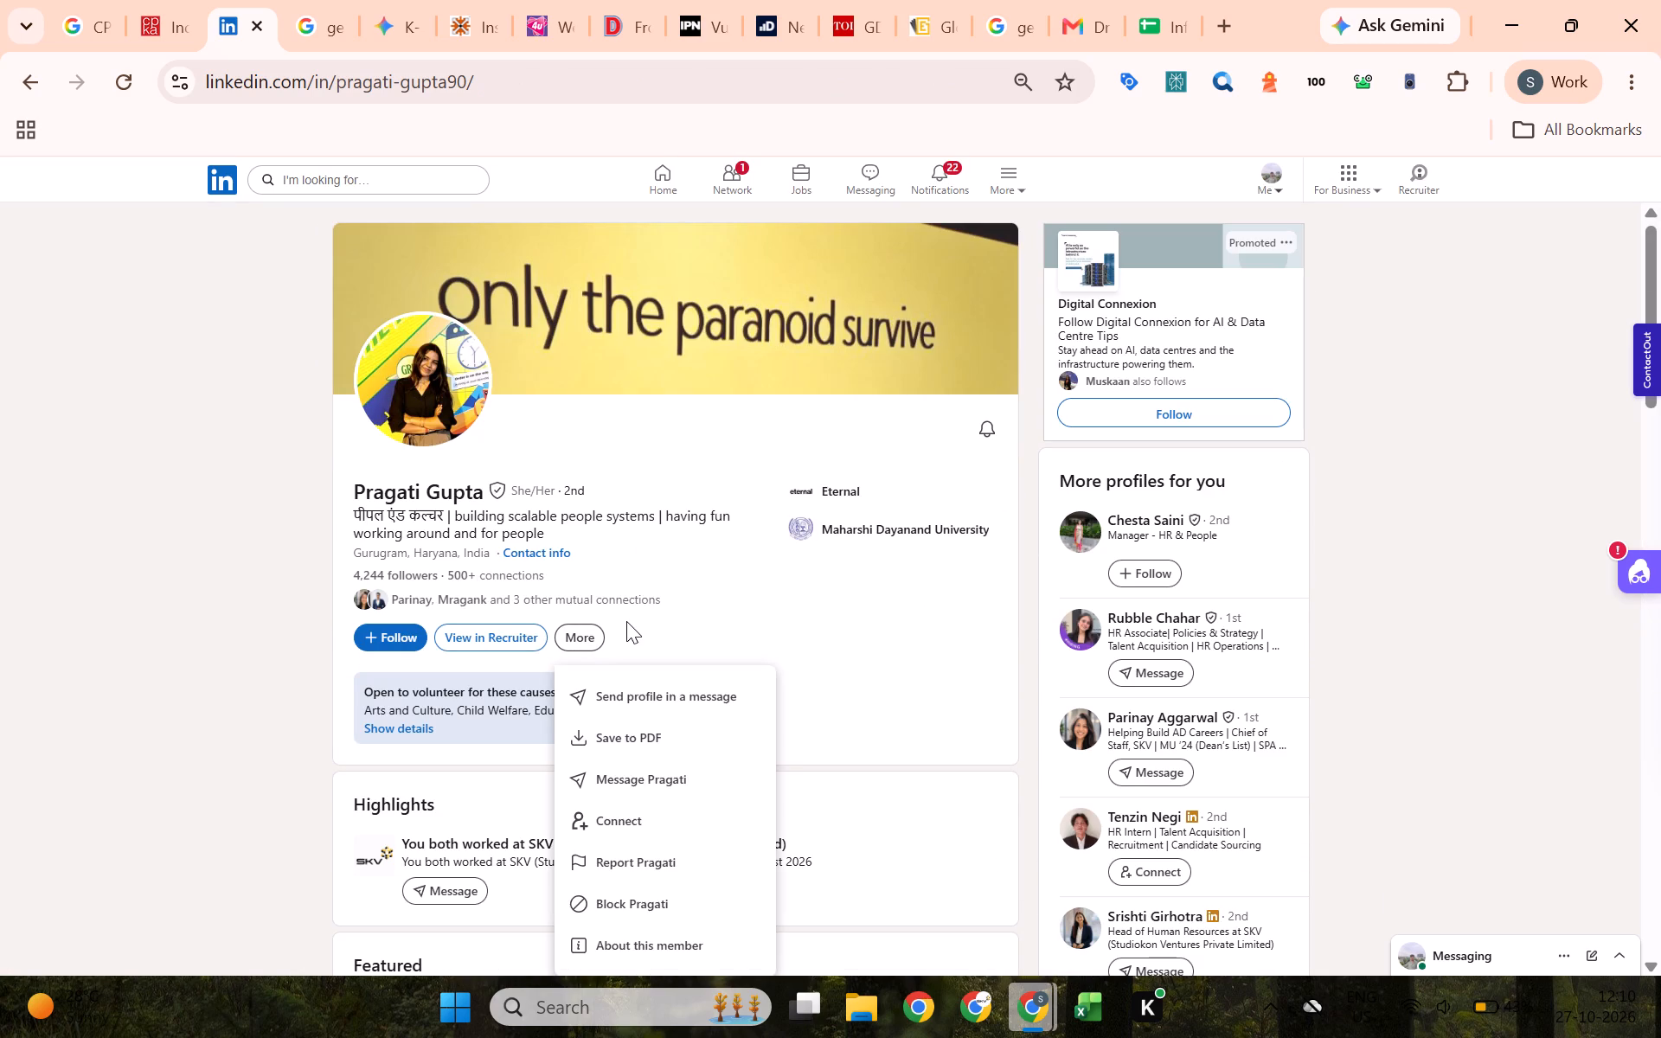
pyautogui.click(616, 817)
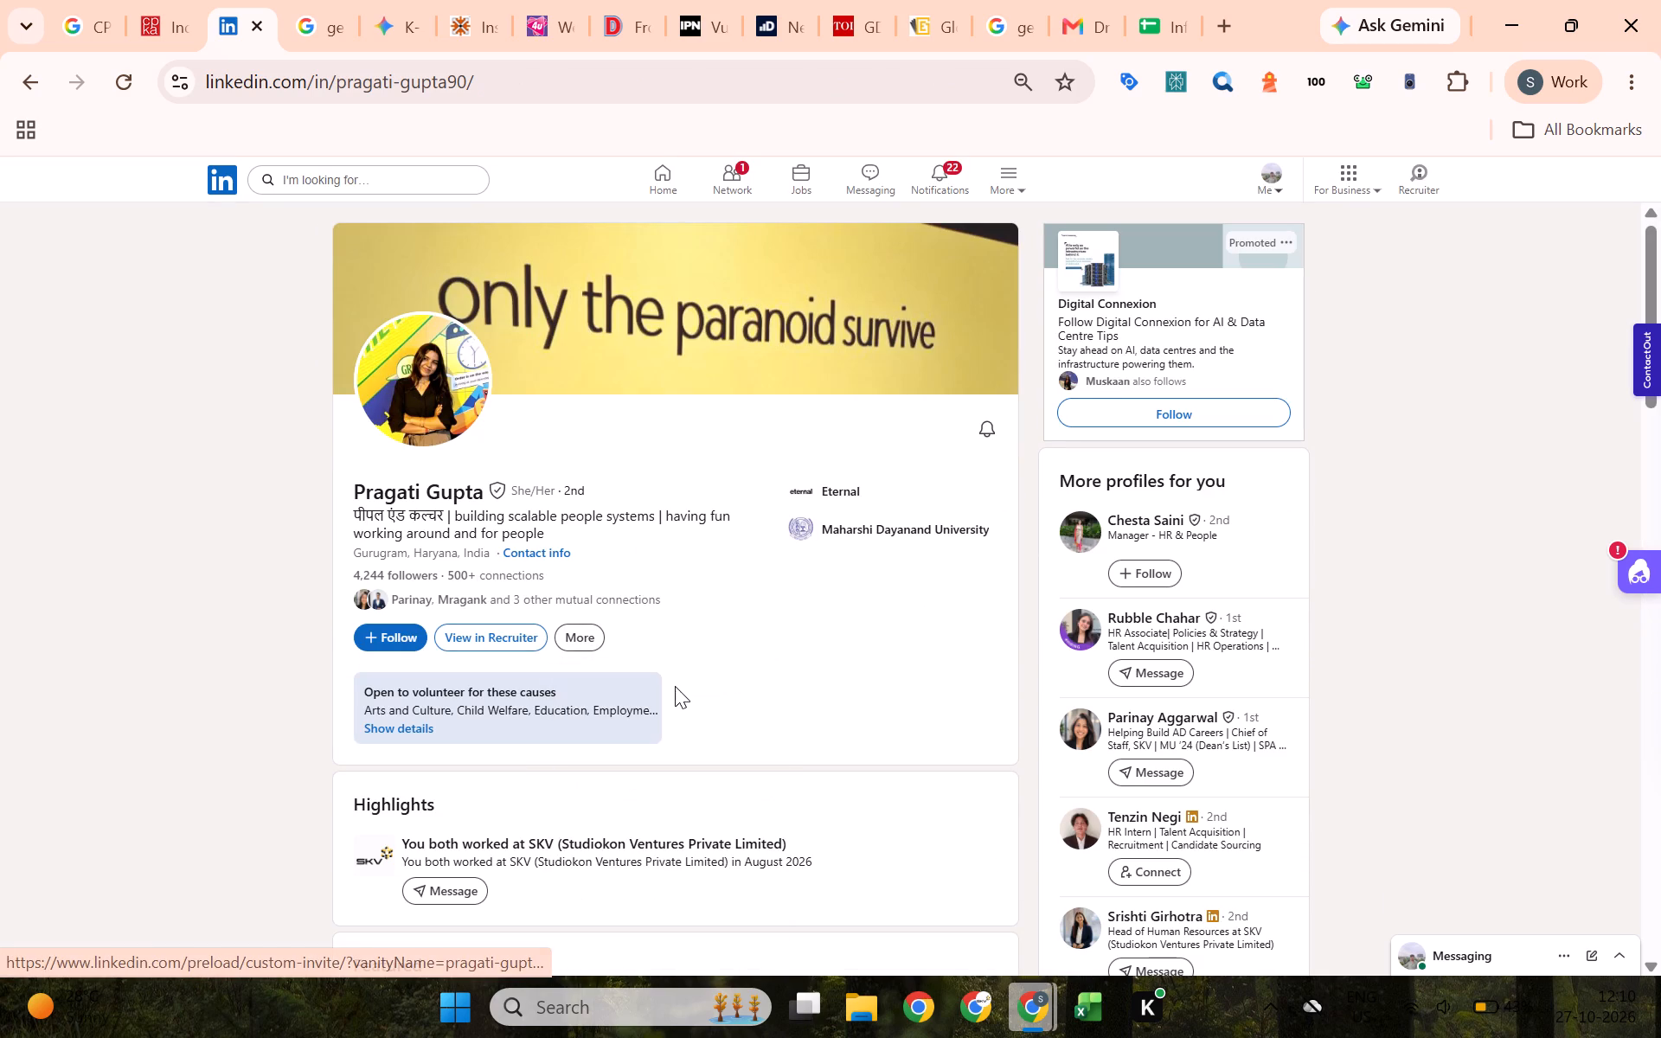
pyautogui.click(965, 339)
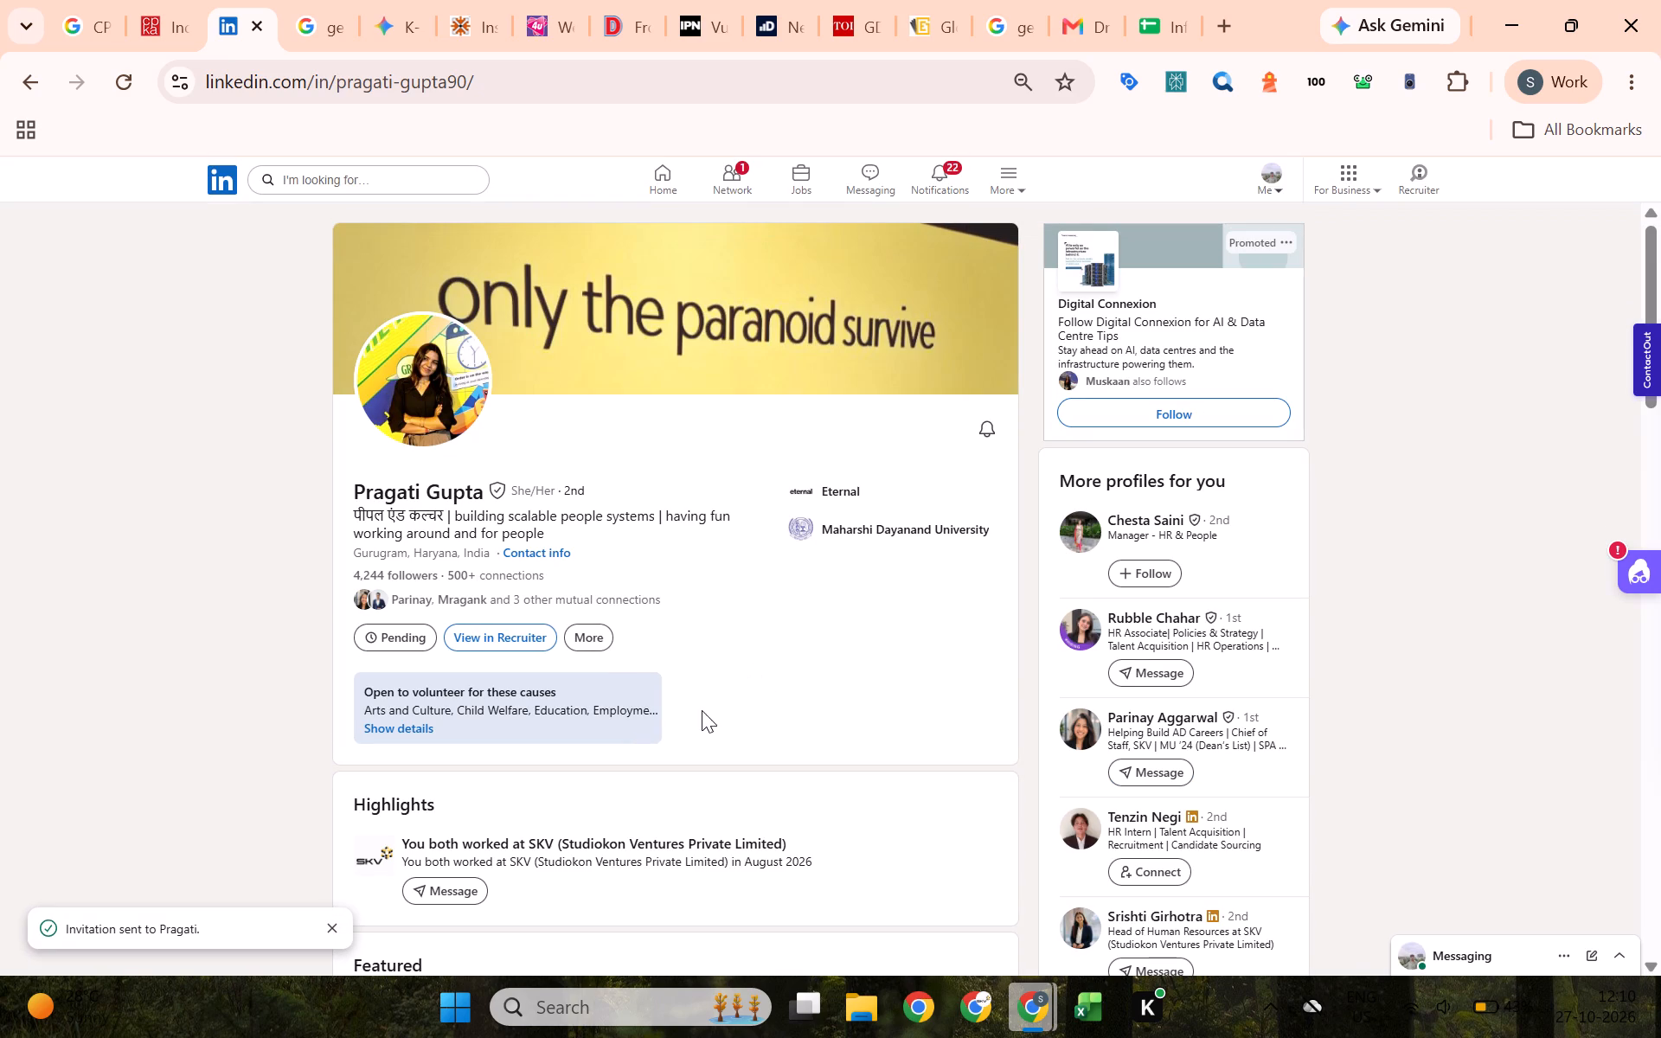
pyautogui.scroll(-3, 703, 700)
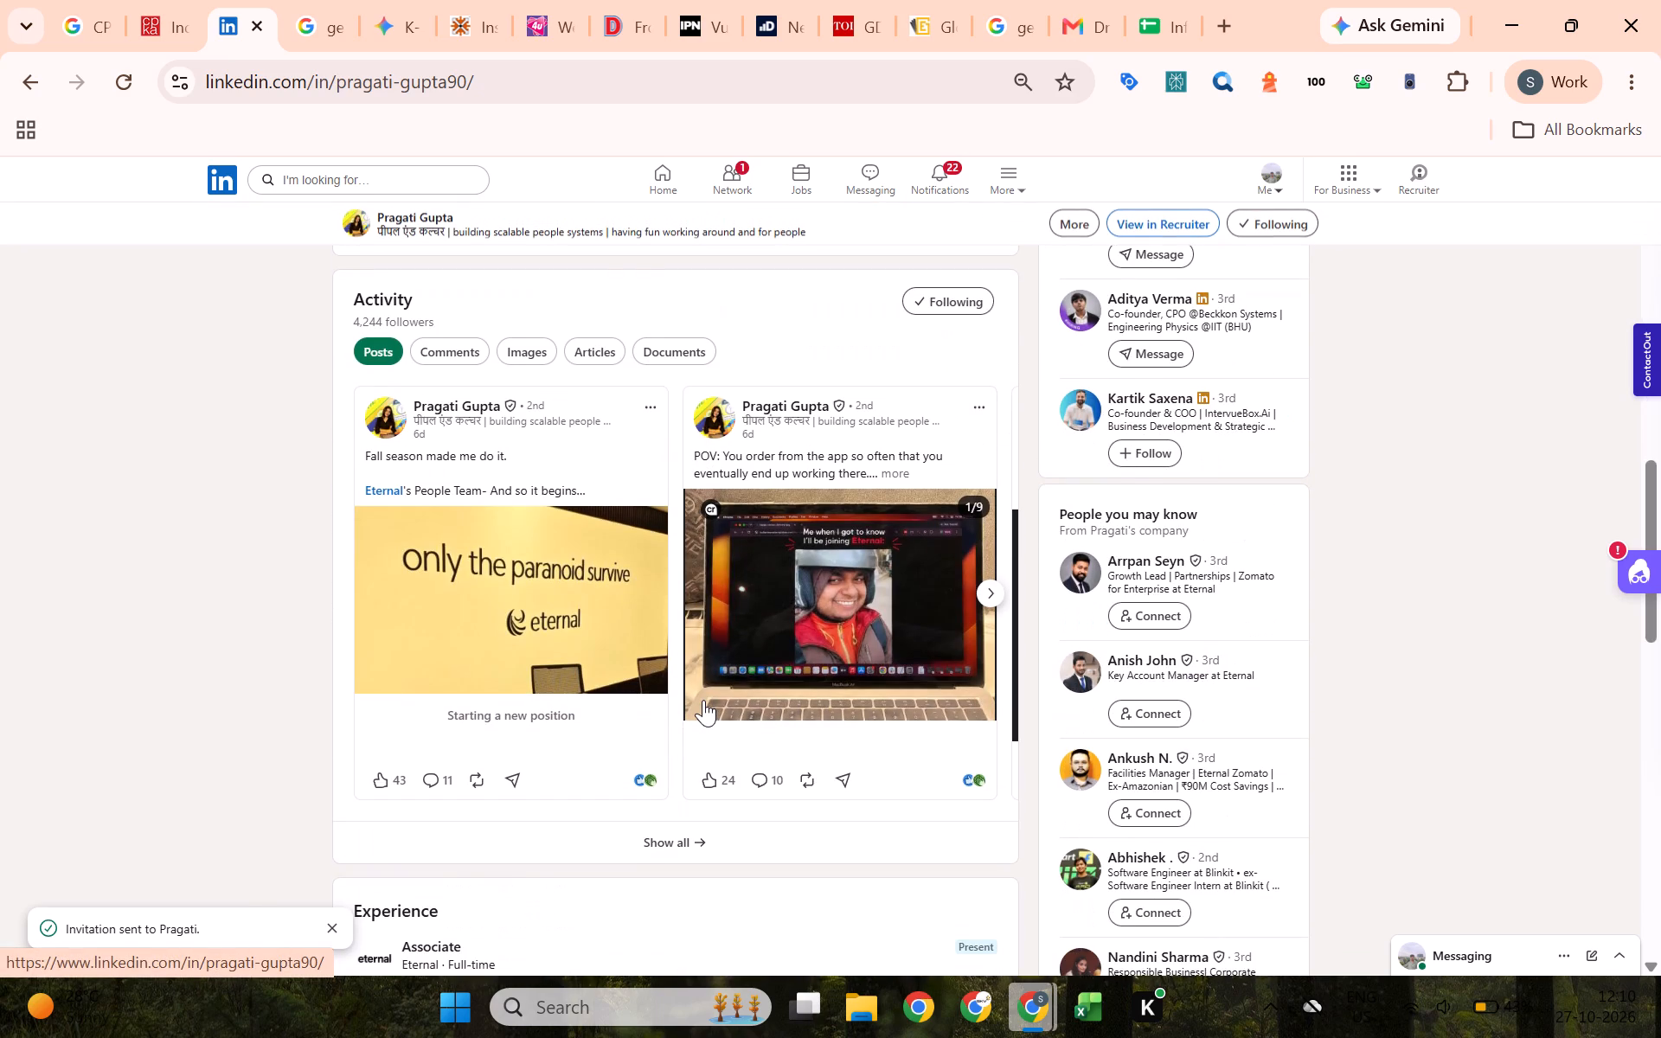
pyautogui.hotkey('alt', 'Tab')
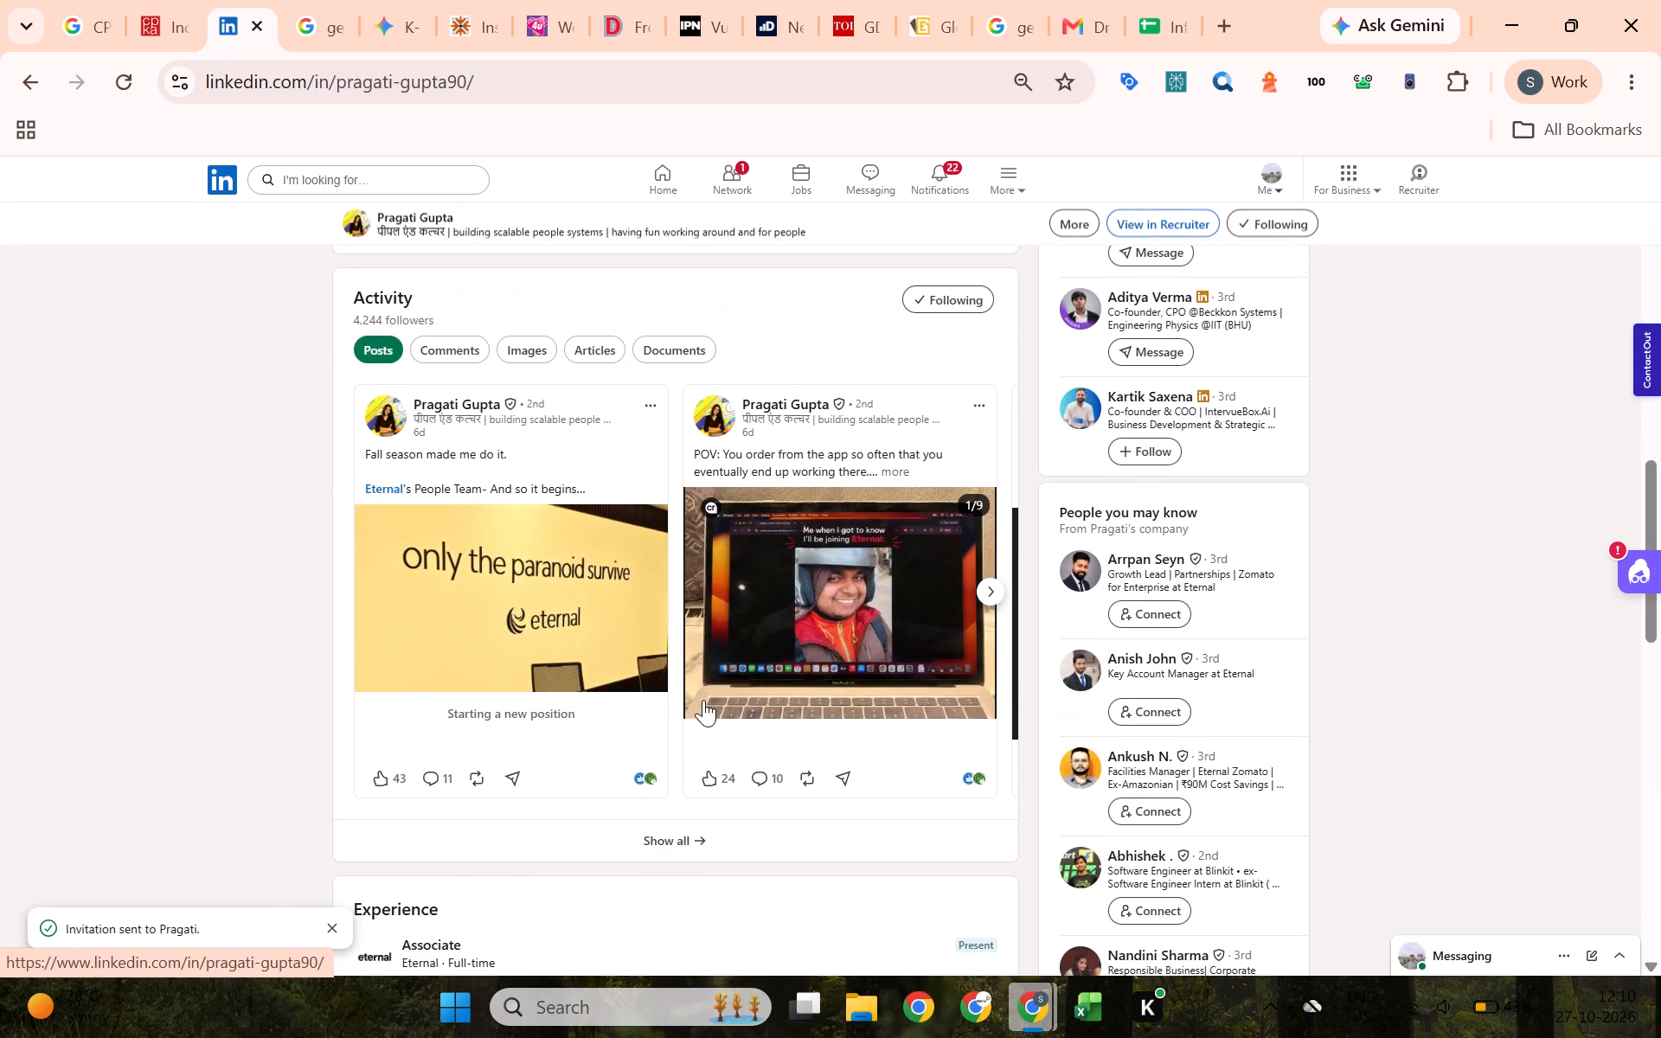
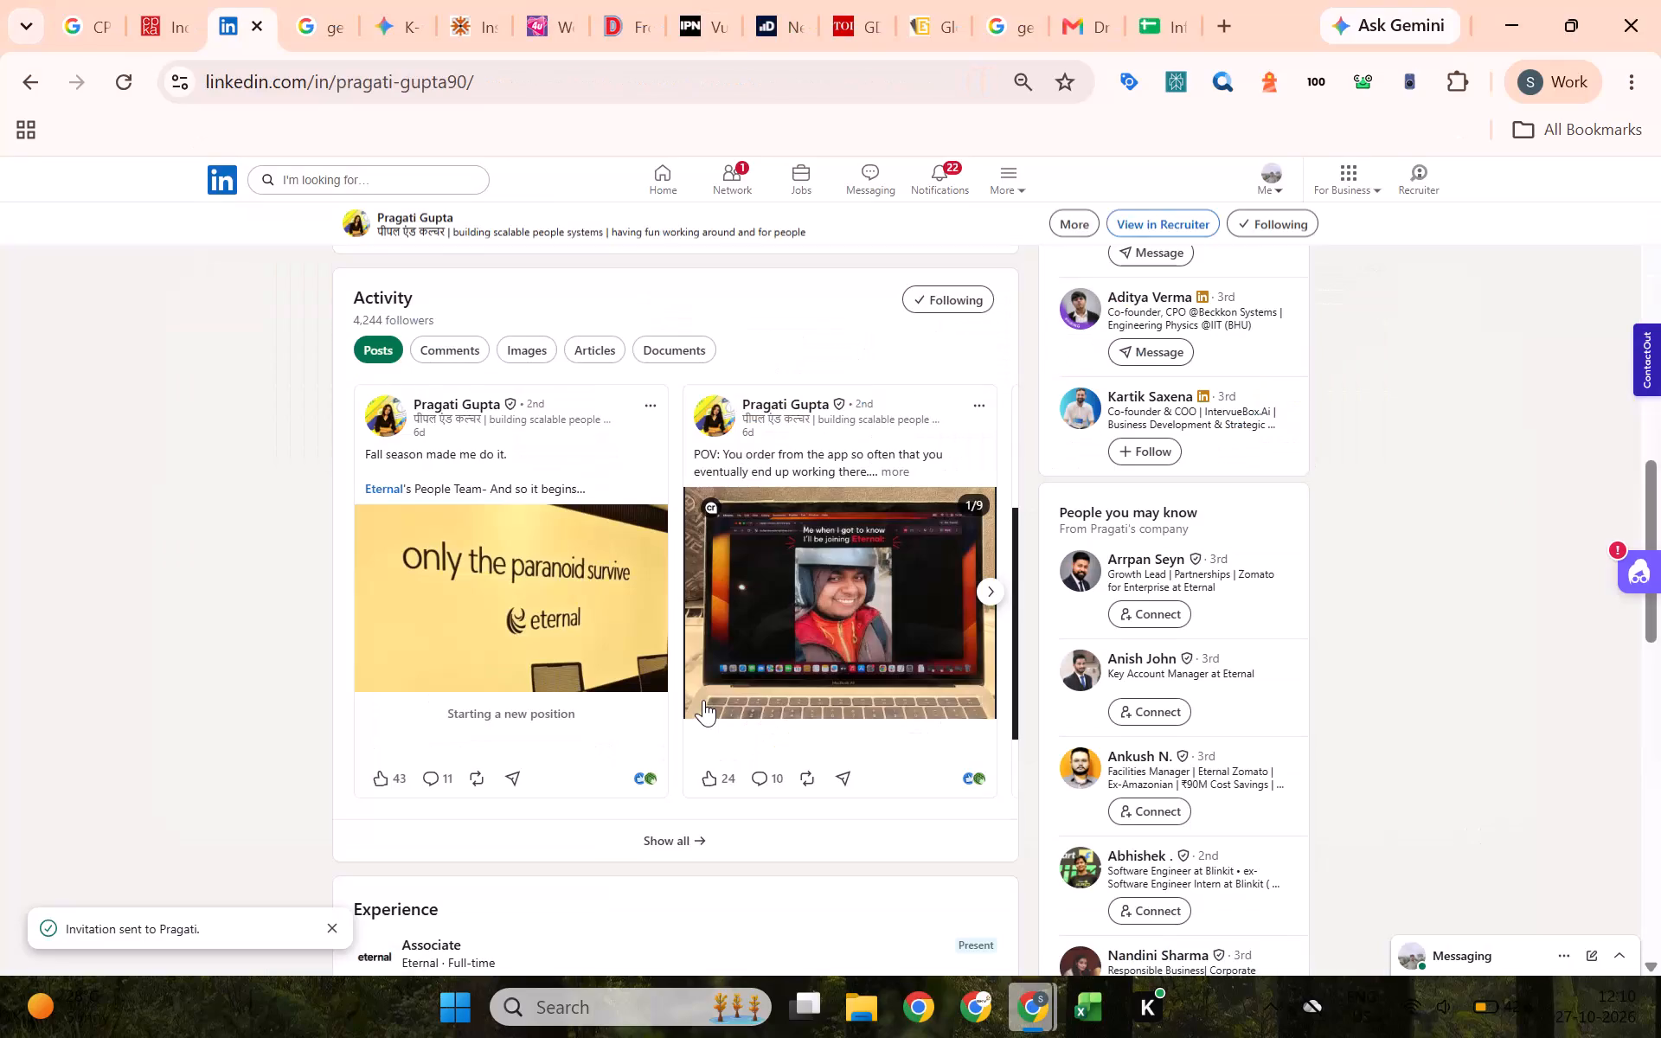
pyautogui.click(1188, 0)
pyautogui.scroll(-1, 418, 734)
pyautogui.scroll(6, 418, 734)
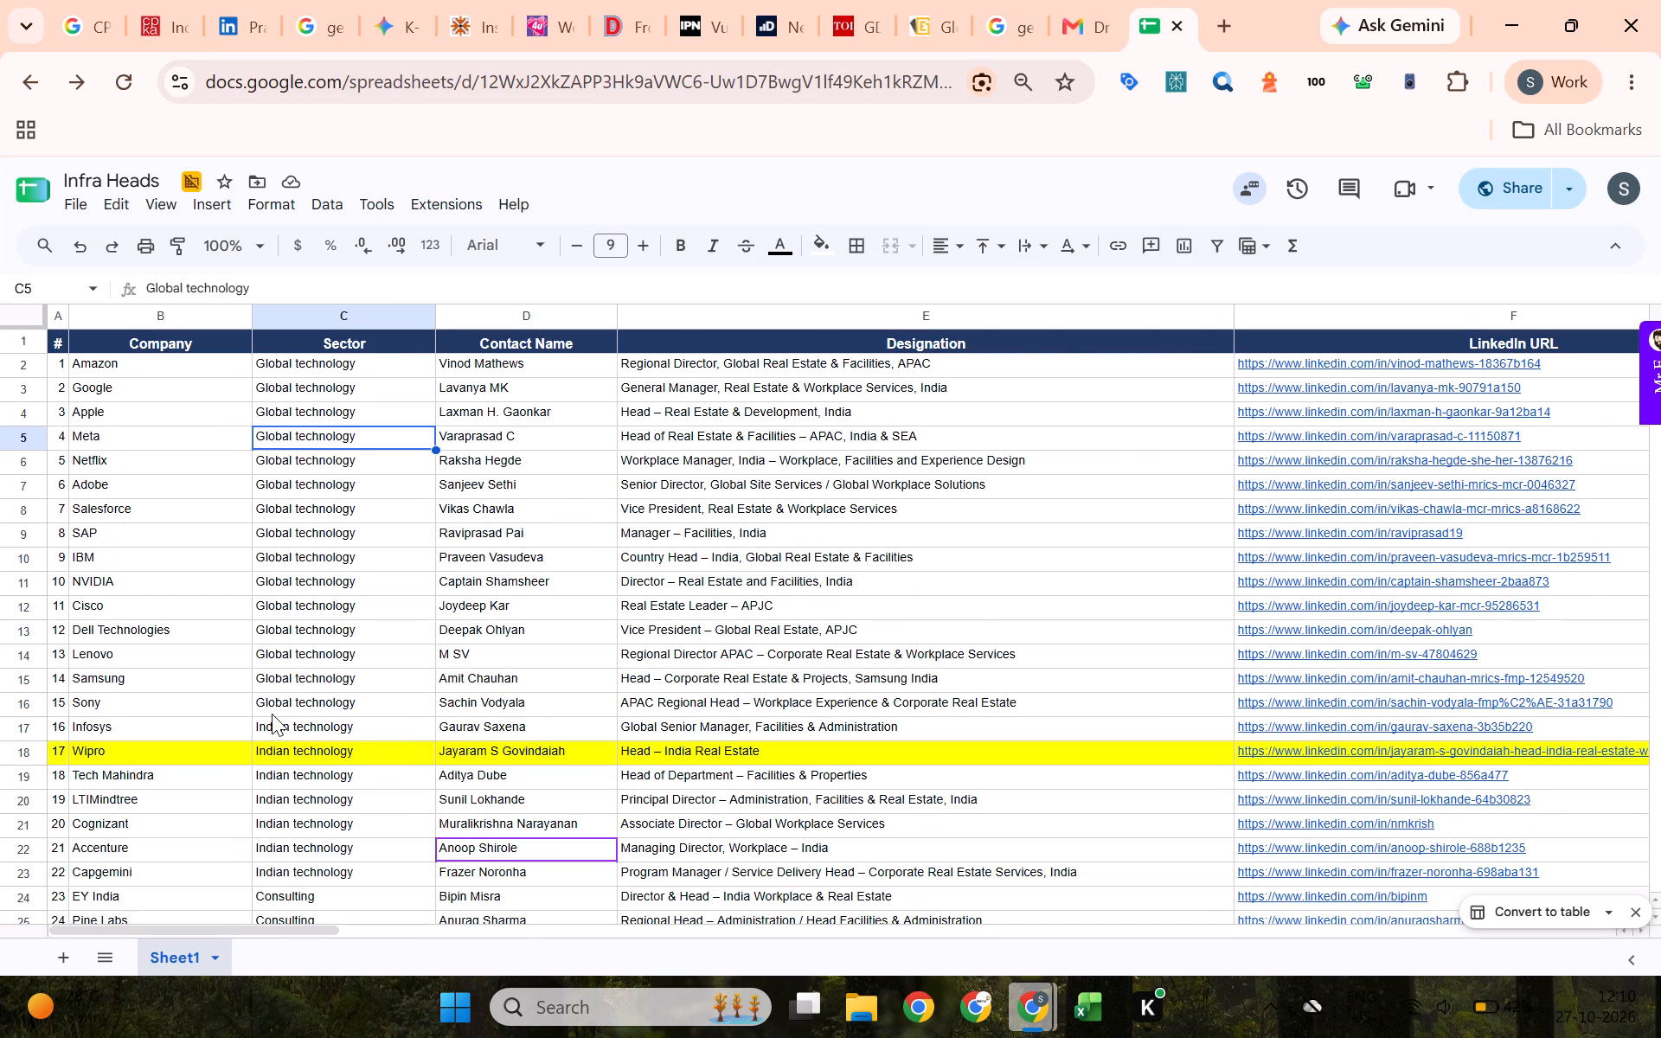
pyautogui.hotkey('alt', 'Tab')
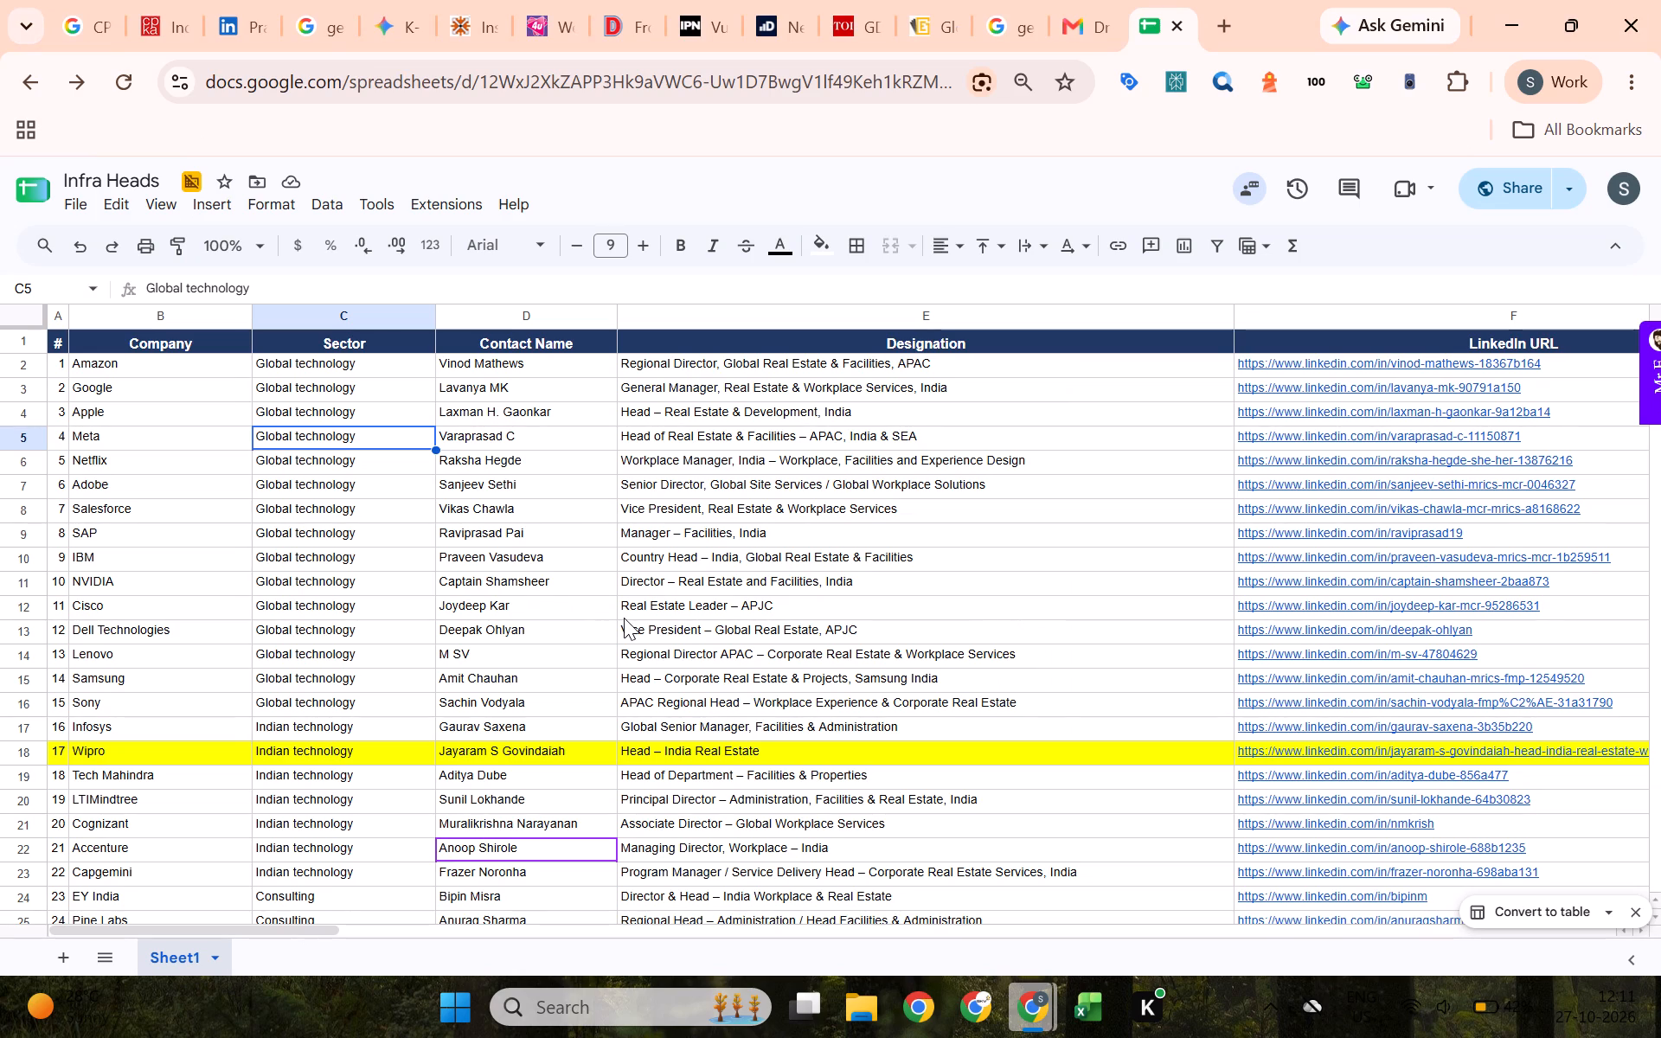
pyautogui.hscroll(3, 624, 618)
pyautogui.hotkey('ctrl', 'f')
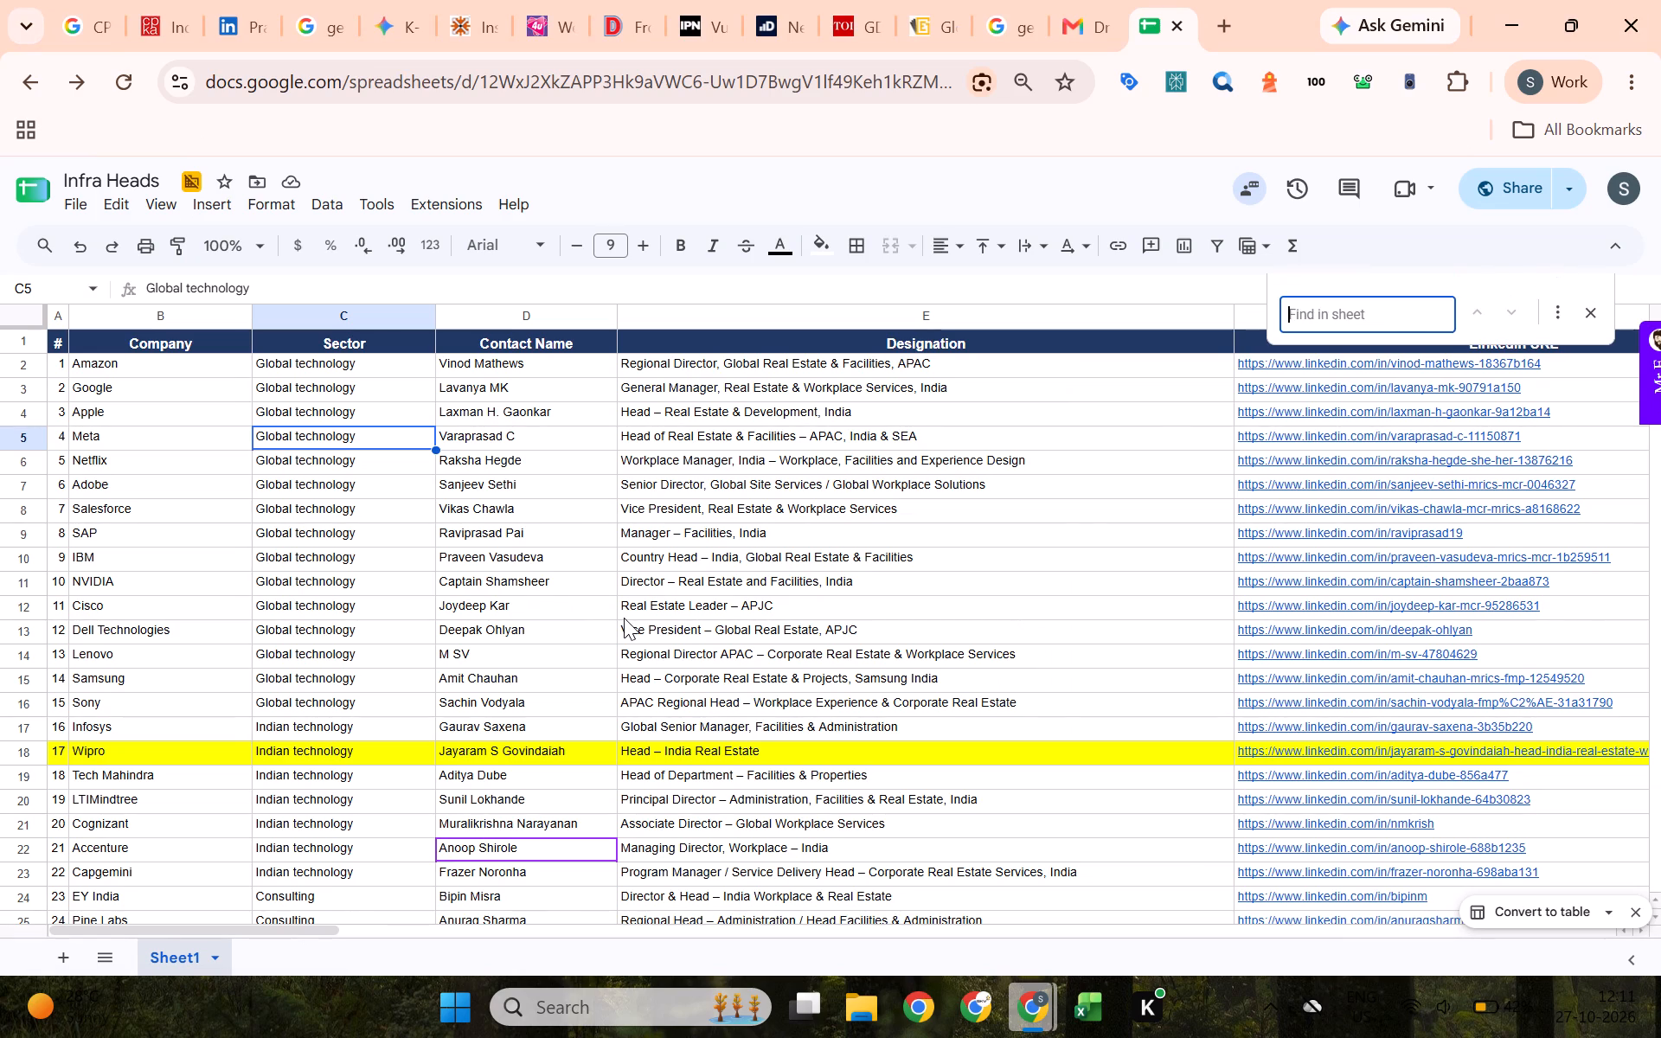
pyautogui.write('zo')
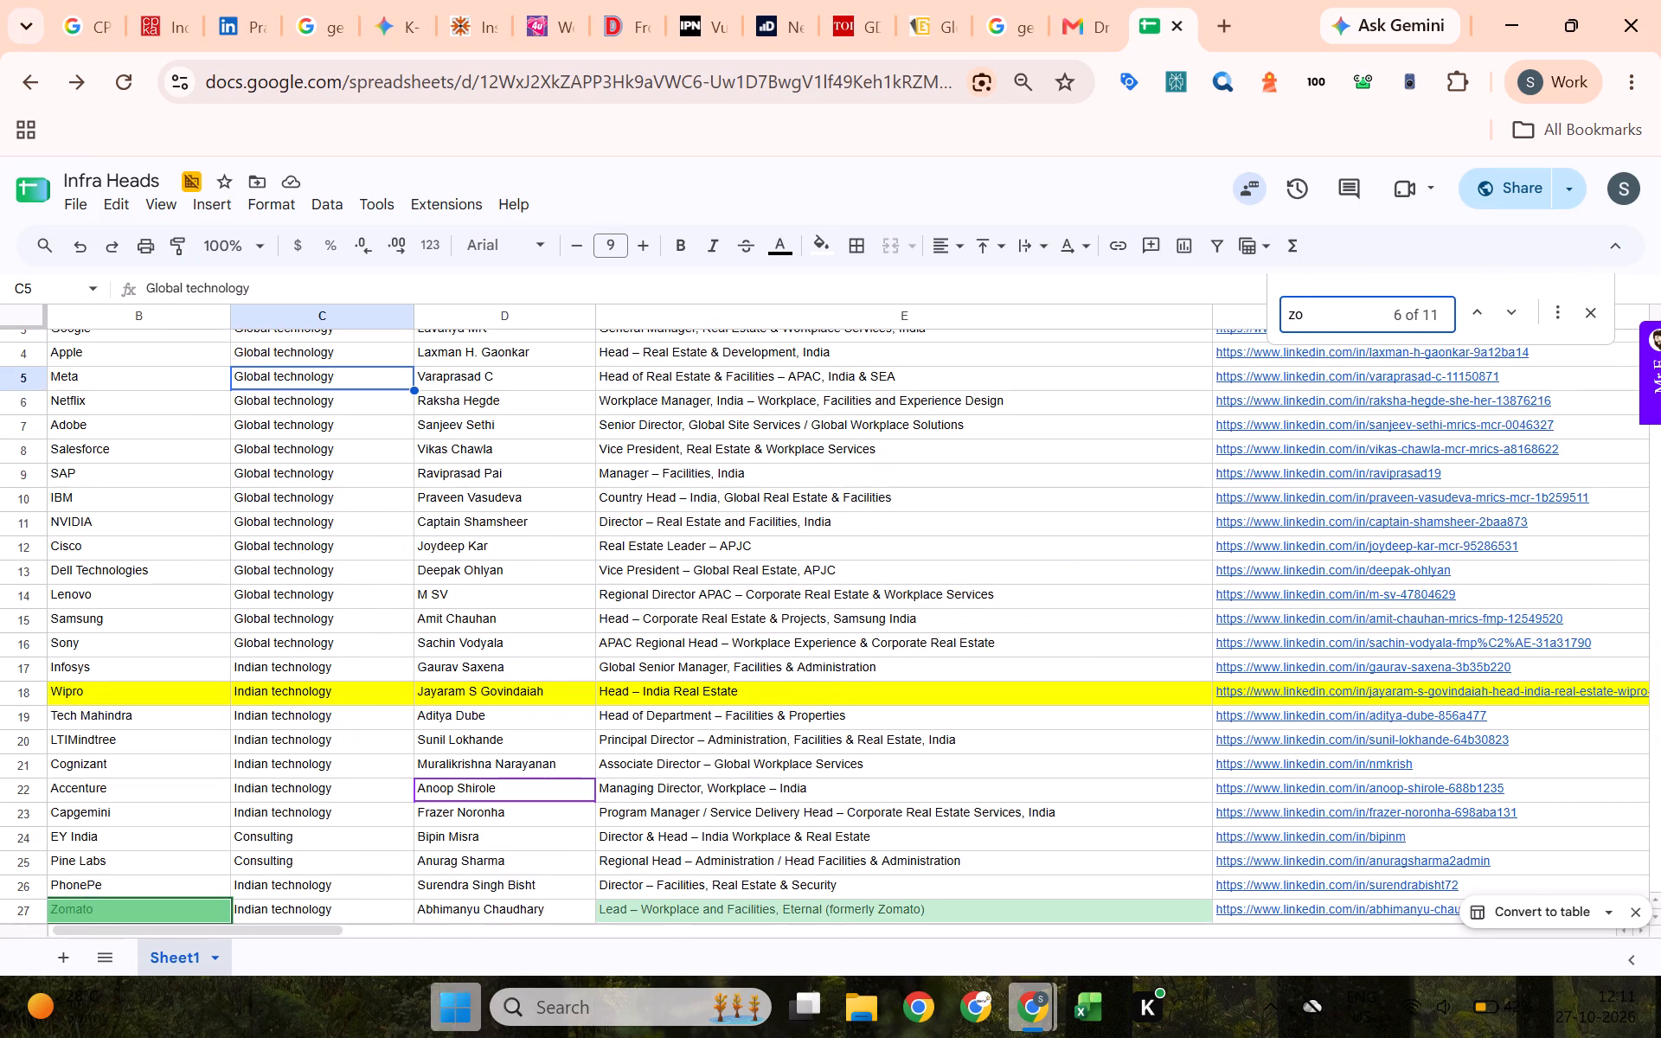
pyautogui.scroll(-1, 467, 887)
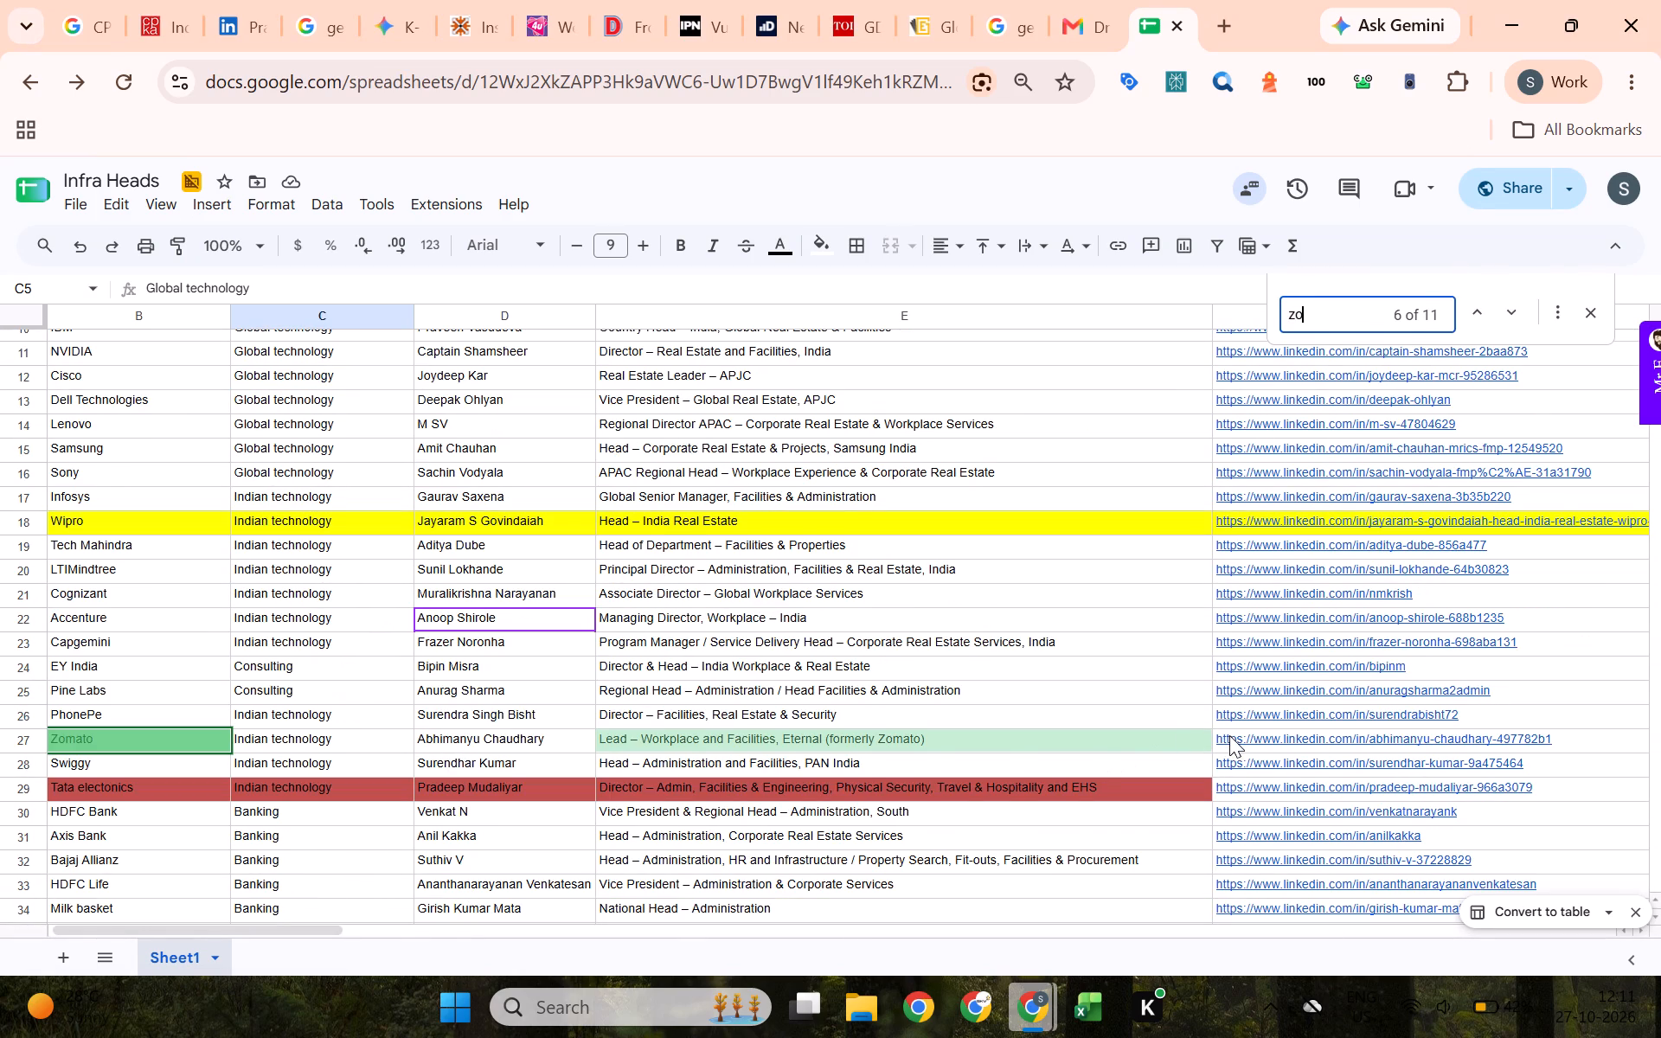
pyautogui.click(1229, 735)
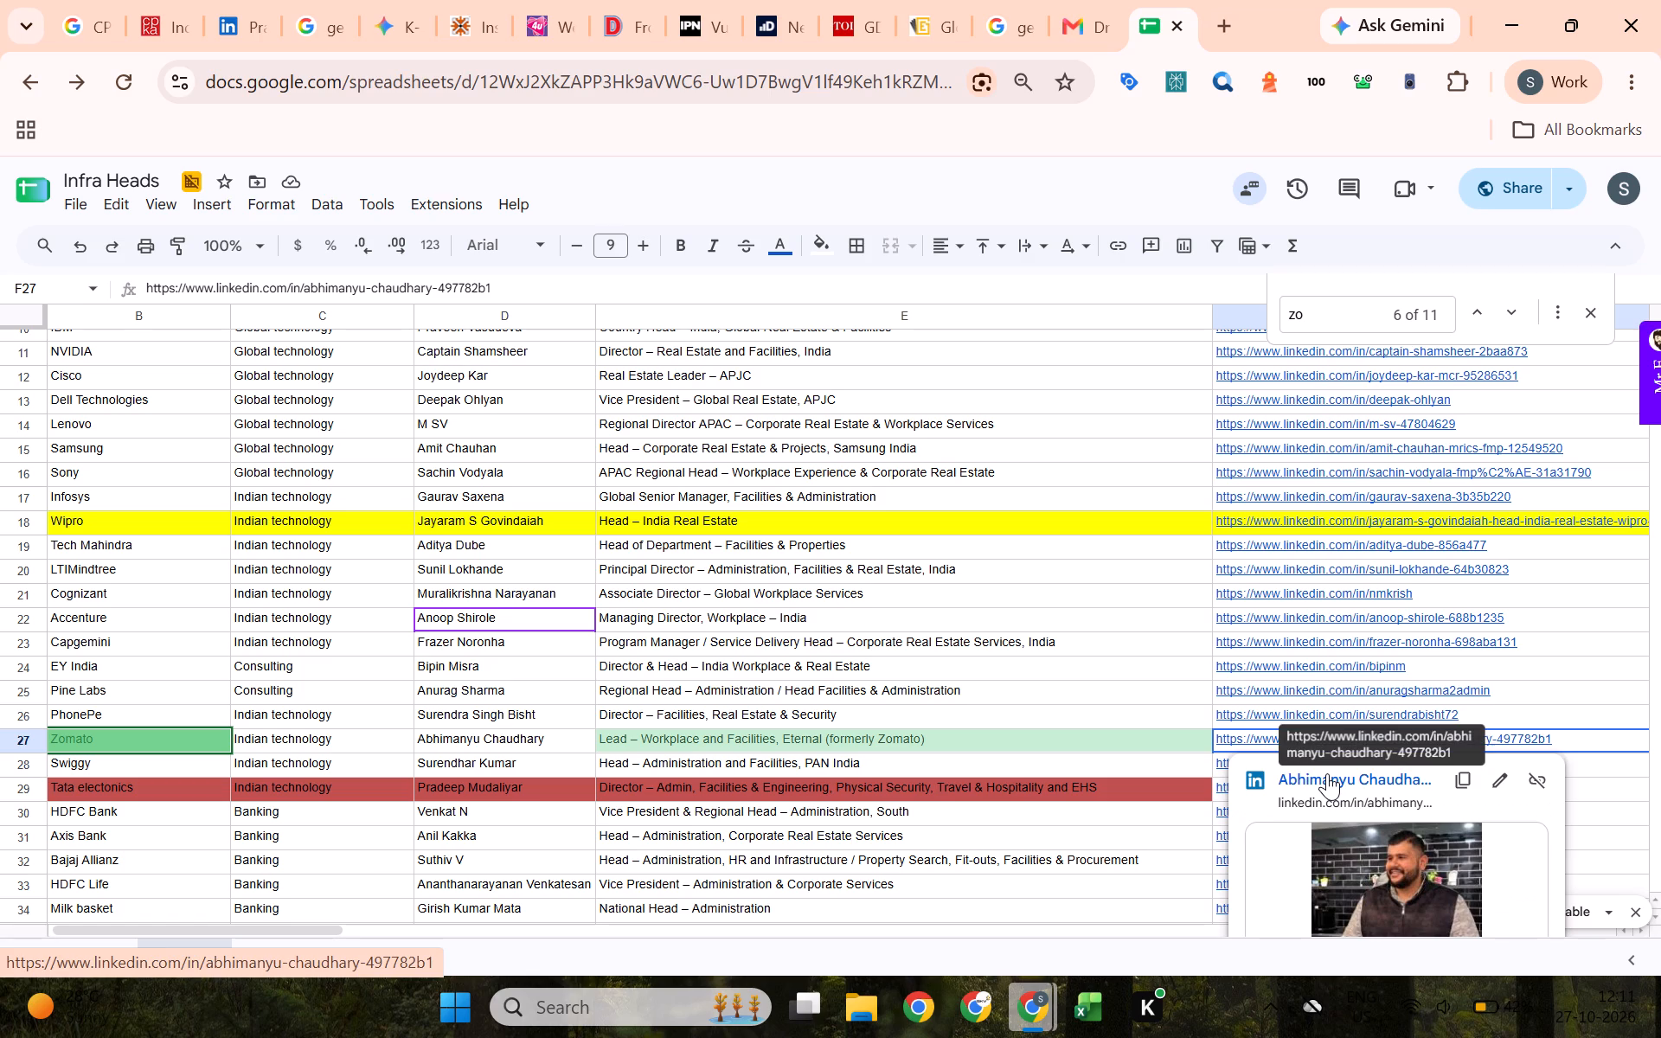
pyautogui.click(1327, 773)
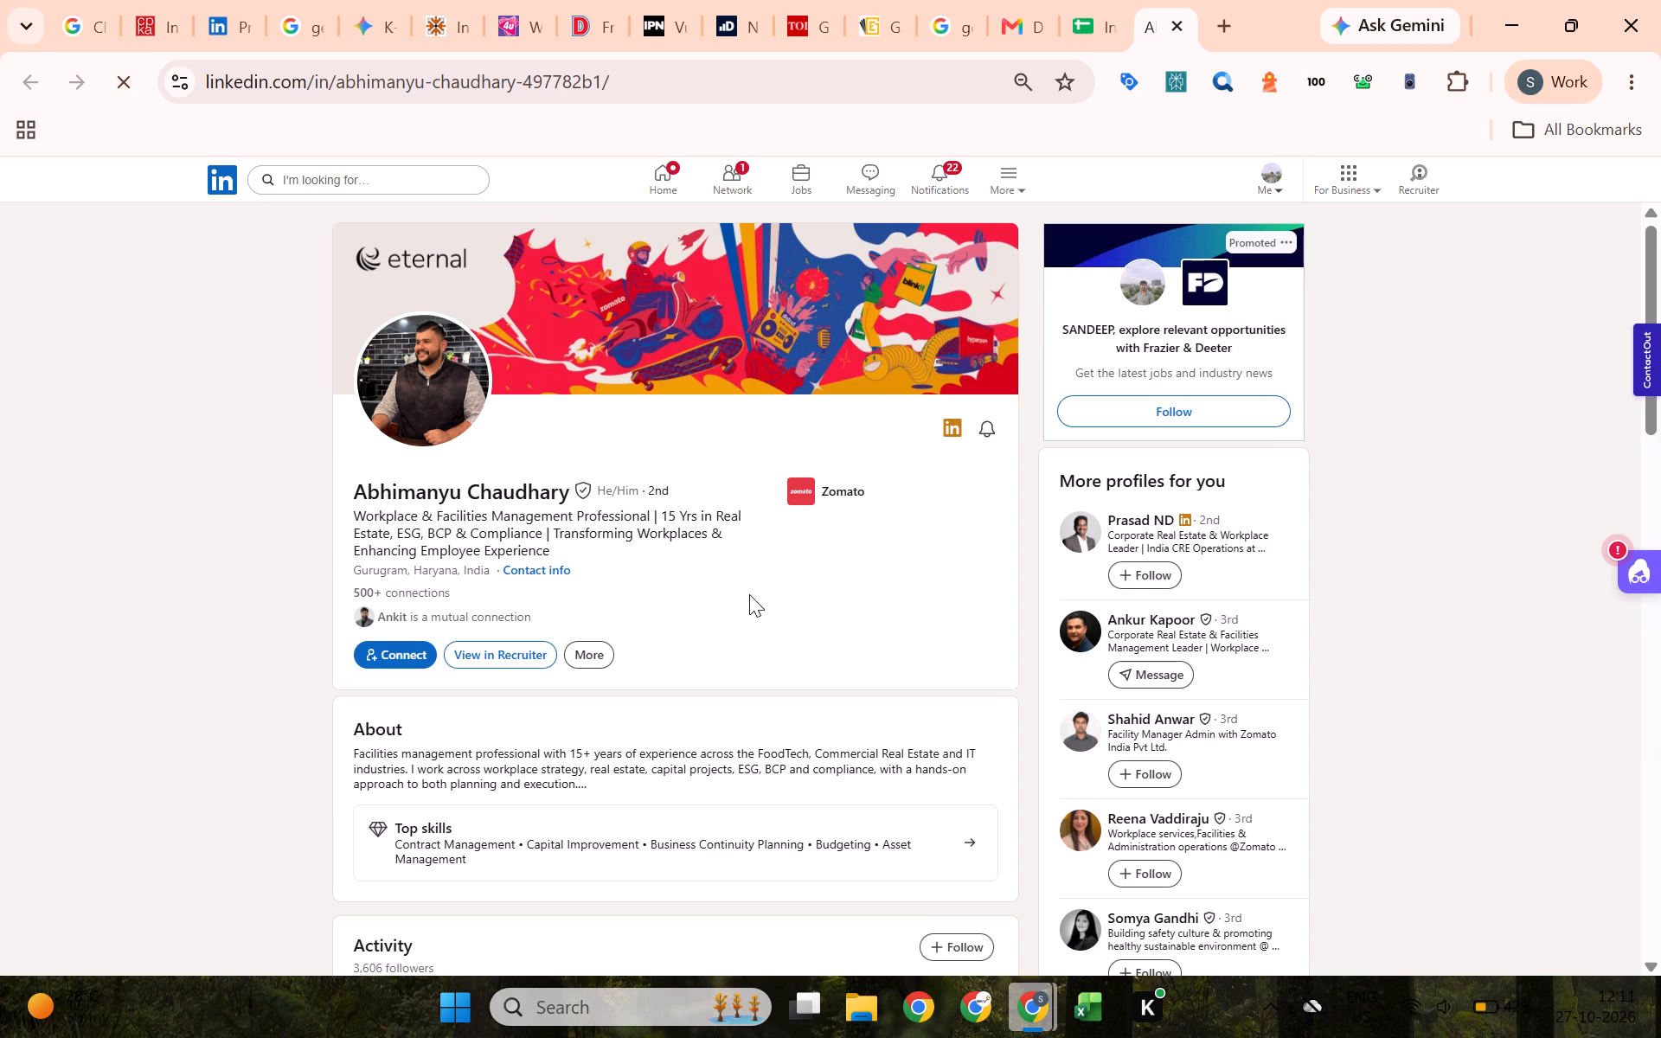
# Review the Zomato facilities professional's LinkedIn profile and expand the full description of the Lead - Workplace and Facilities role.
pyautogui.scroll(-3, 749, 594)
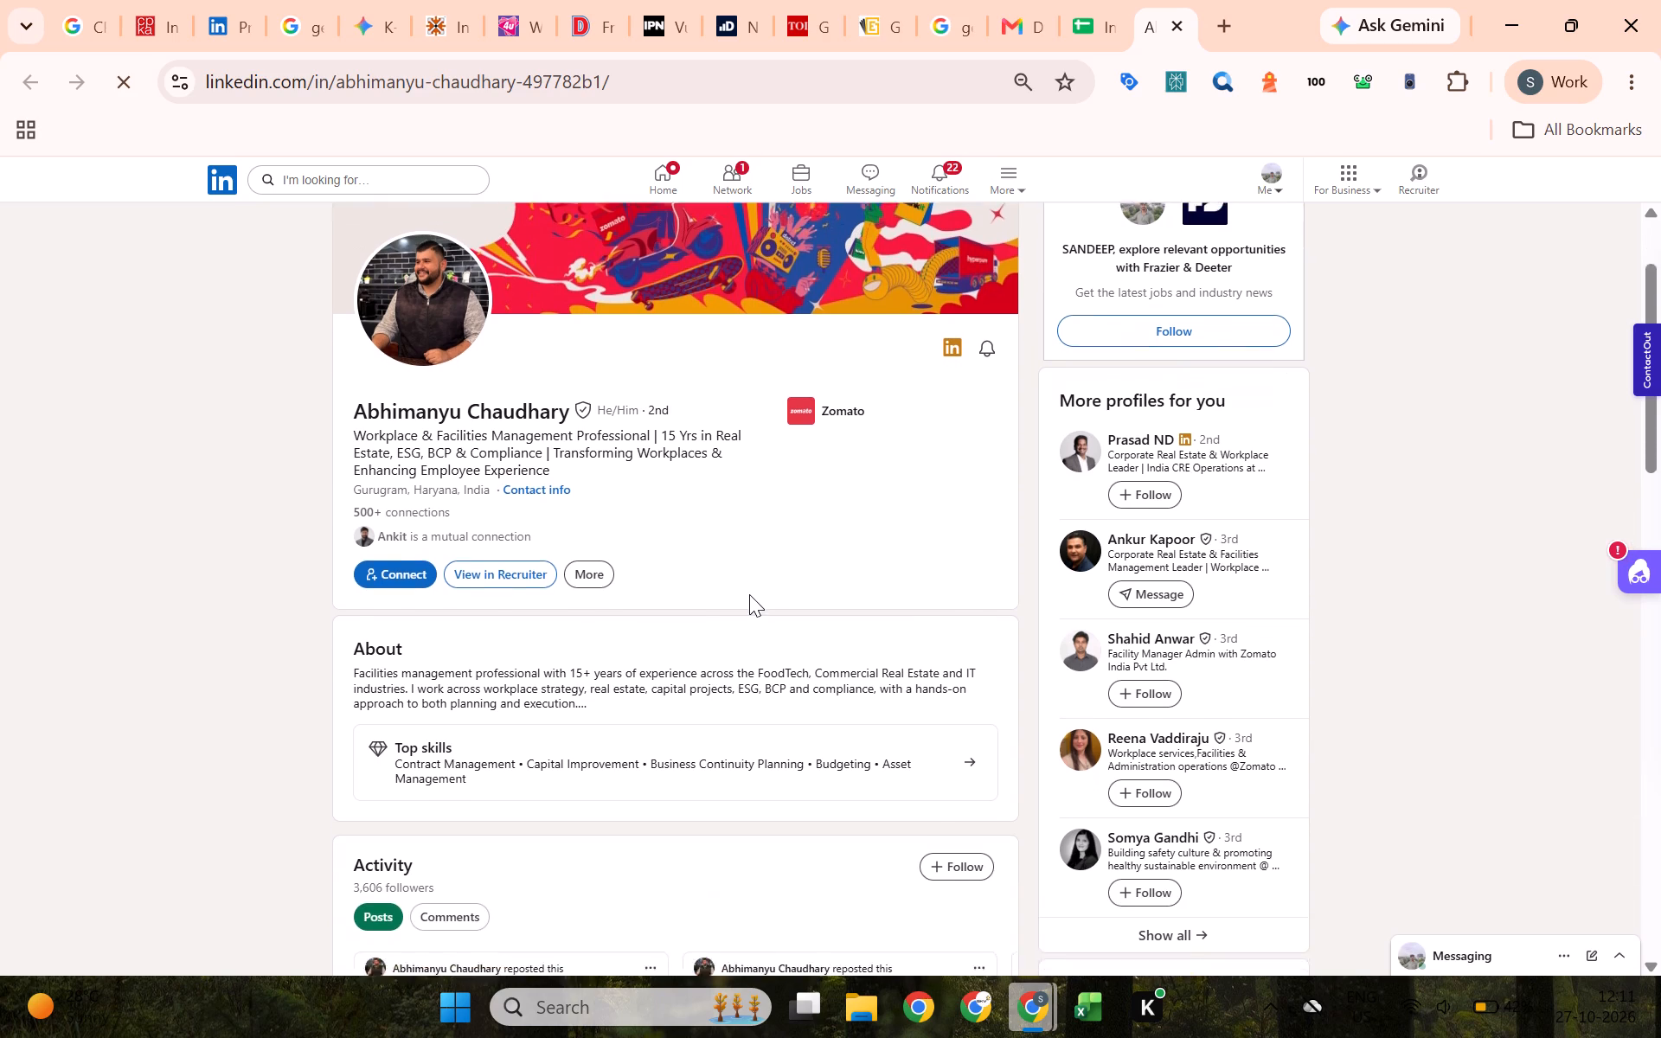
pyautogui.scroll(-4, 749, 594)
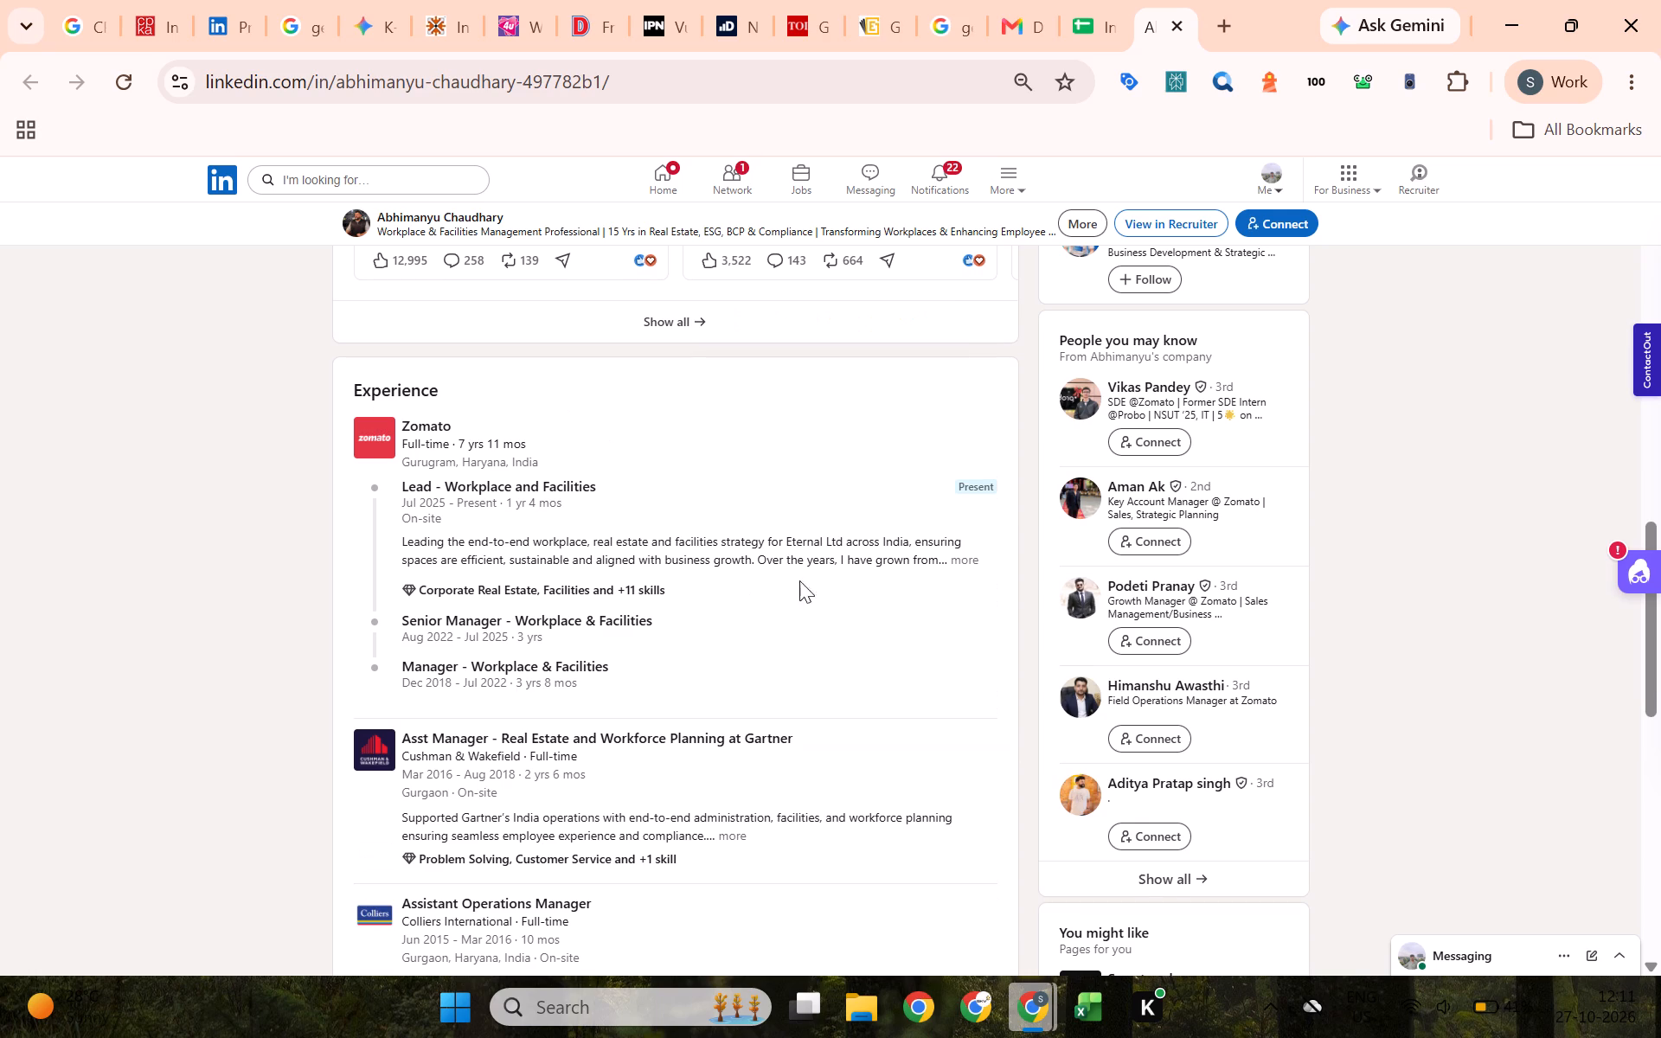
pyautogui.click(960, 555)
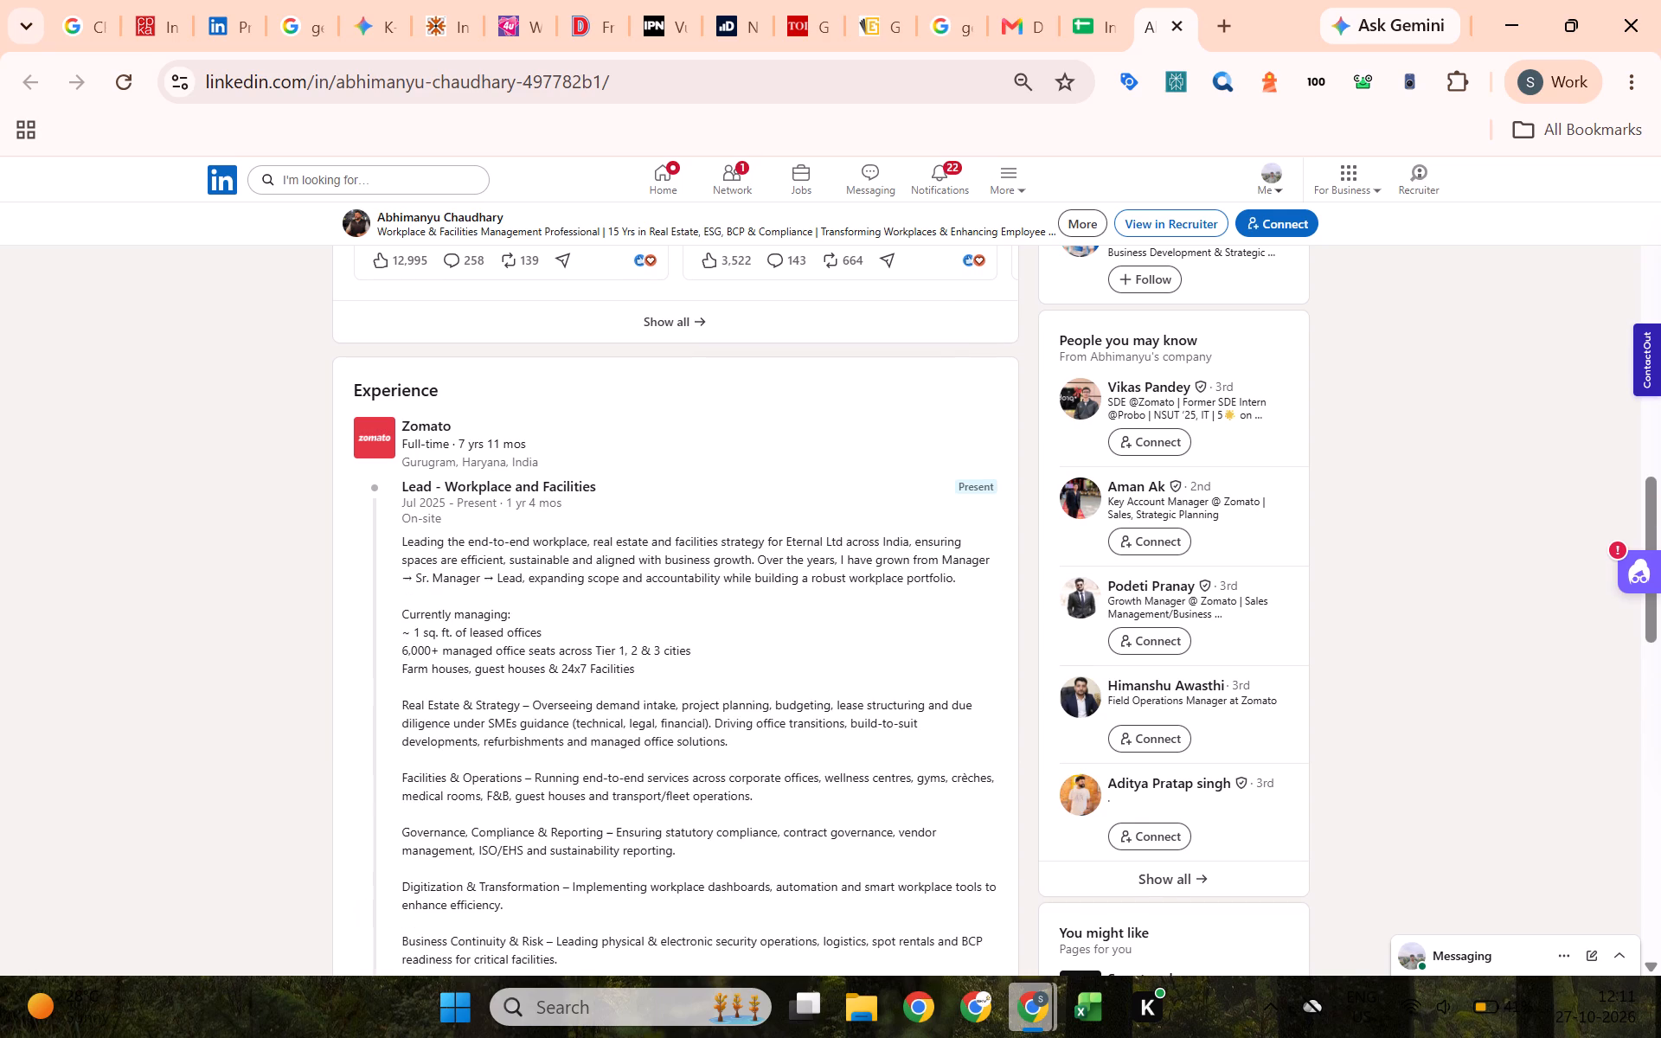
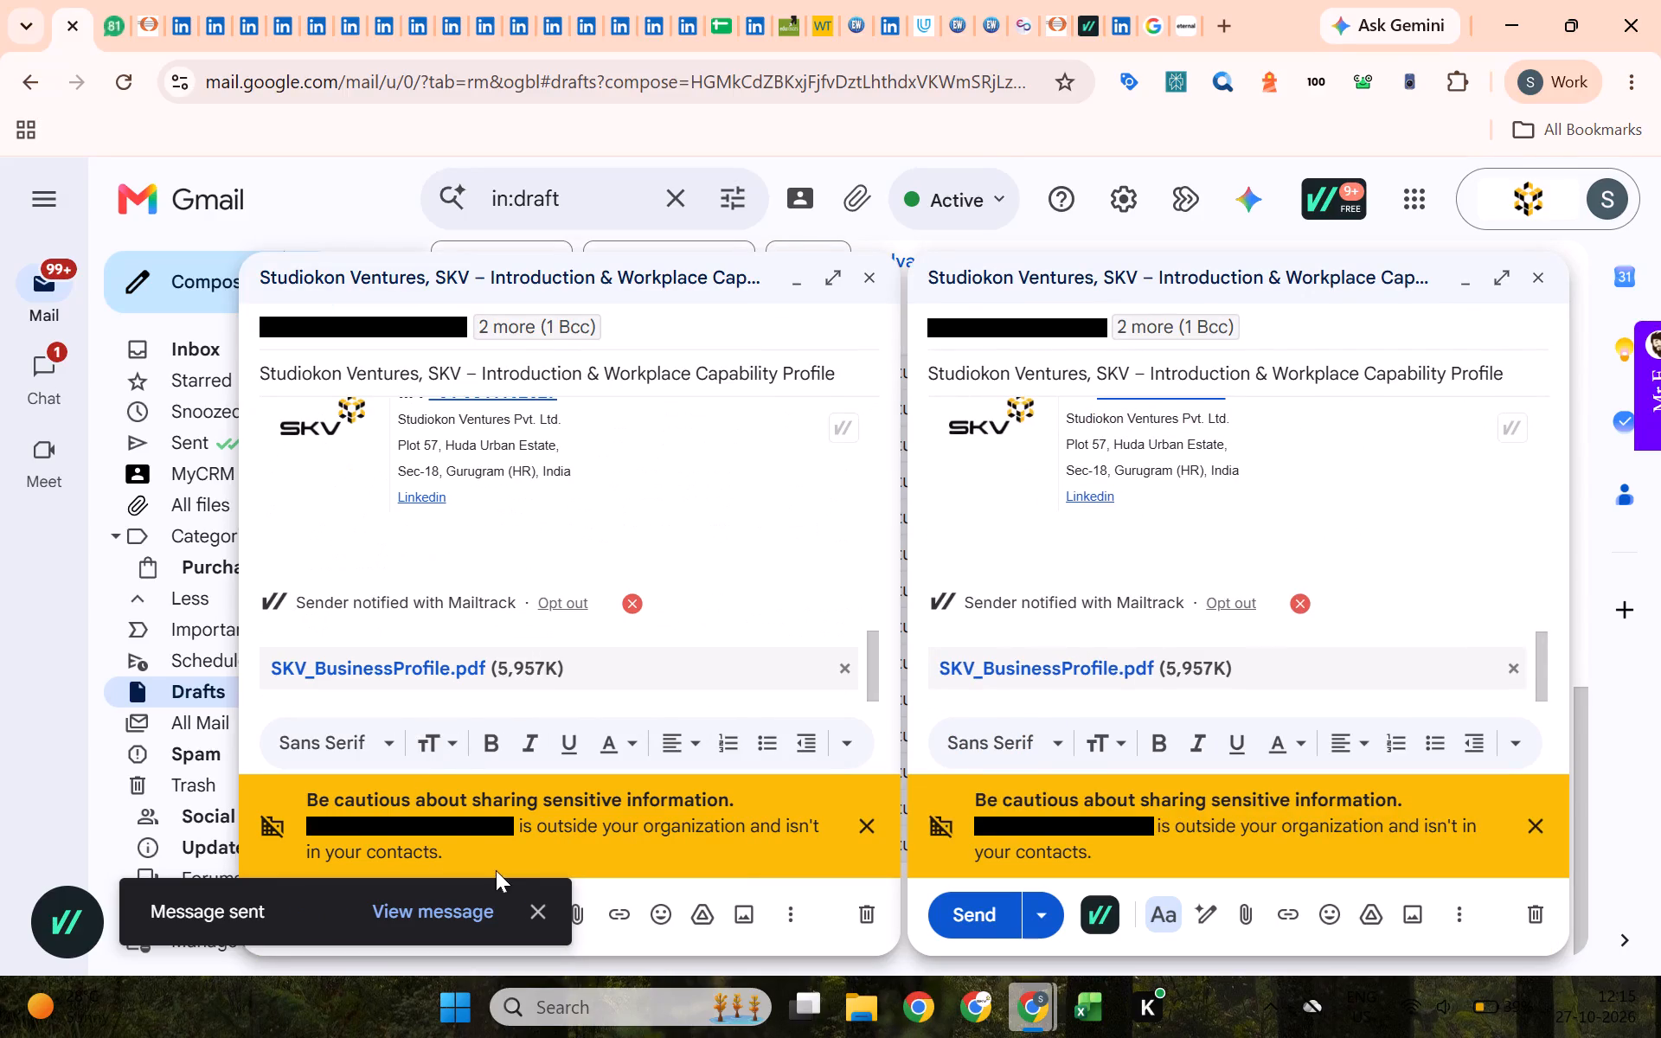
# Dismiss the sent-message notice and proofread the body of the SKV introduction draft addressed to the Adobe contact.
pyautogui.click(542, 912)
pyautogui.scroll(7, 1149, 558)
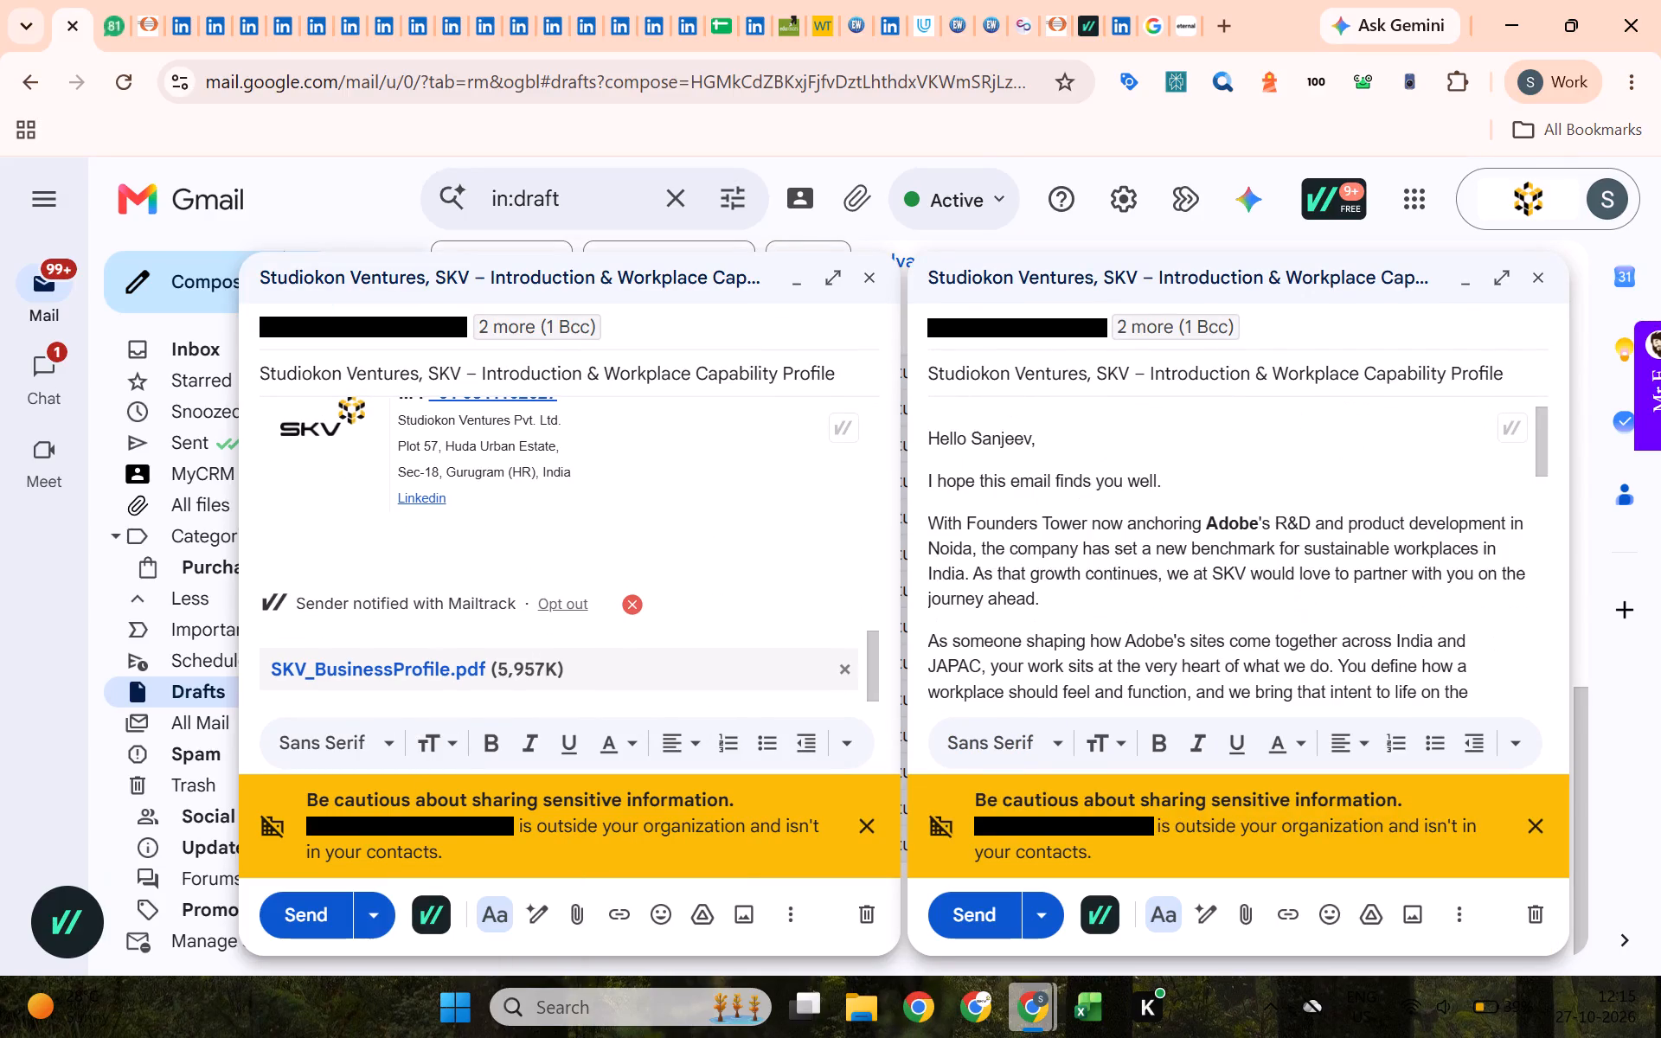
pyautogui.scroll(-1, 1116, 561)
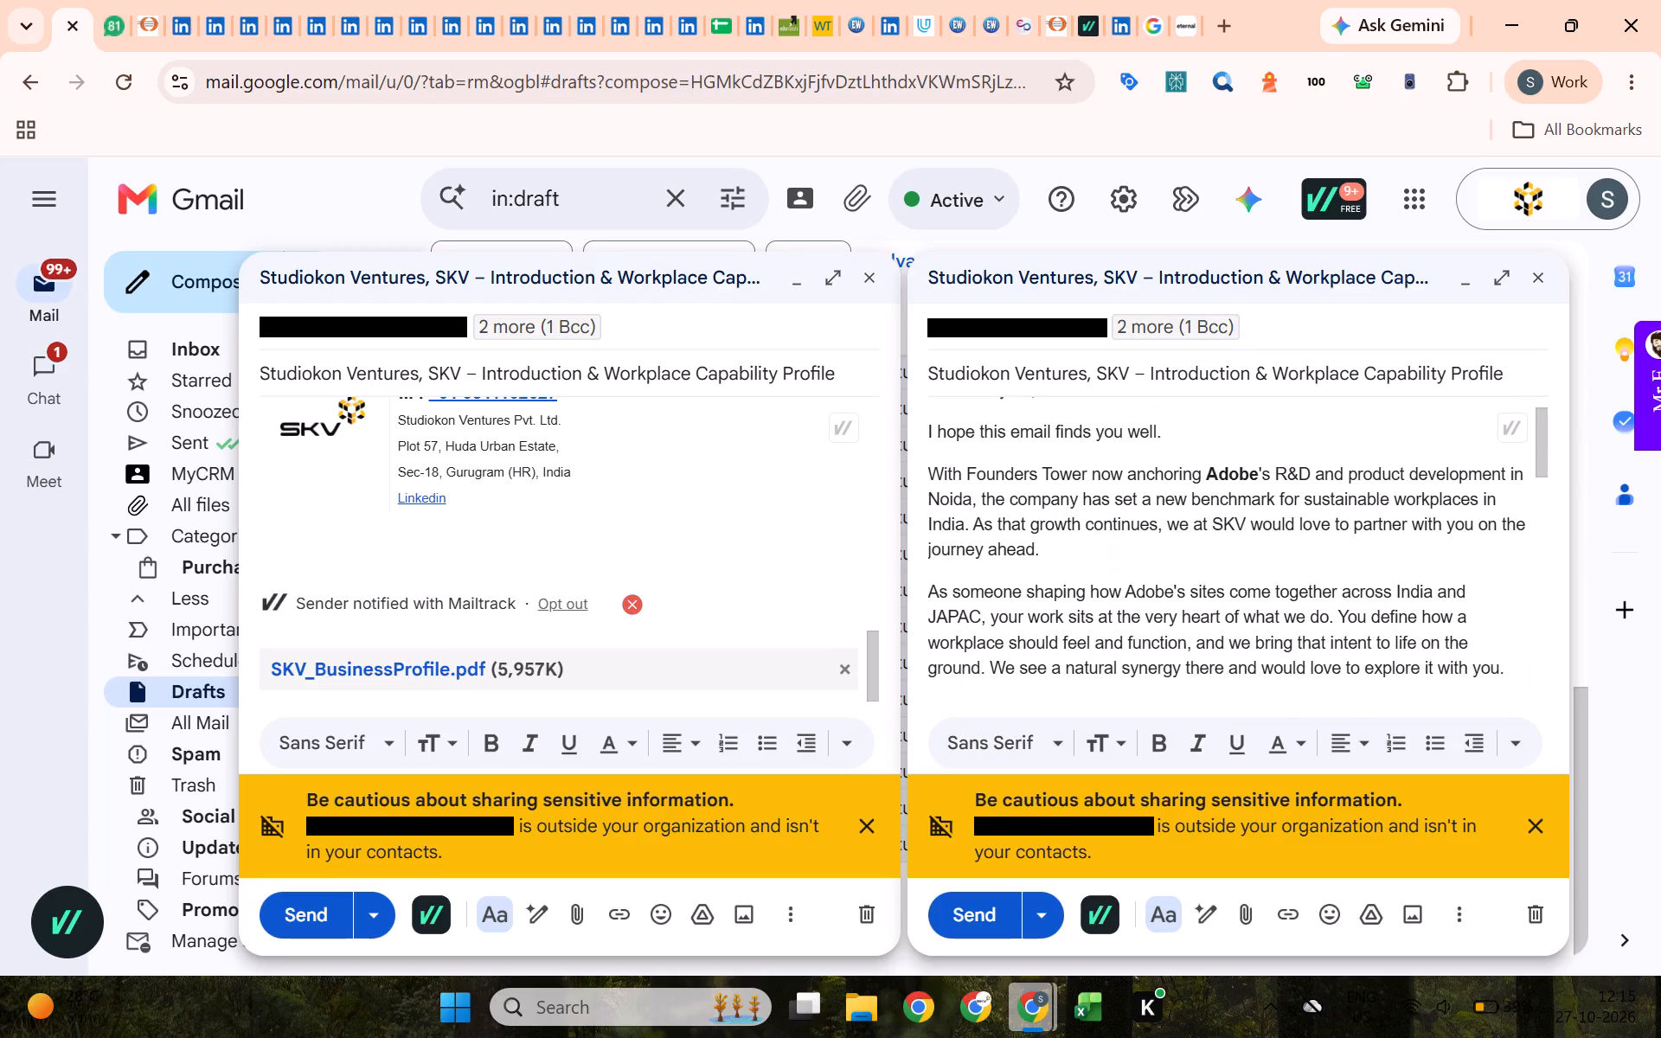
pyautogui.scroll(-3, 1116, 561)
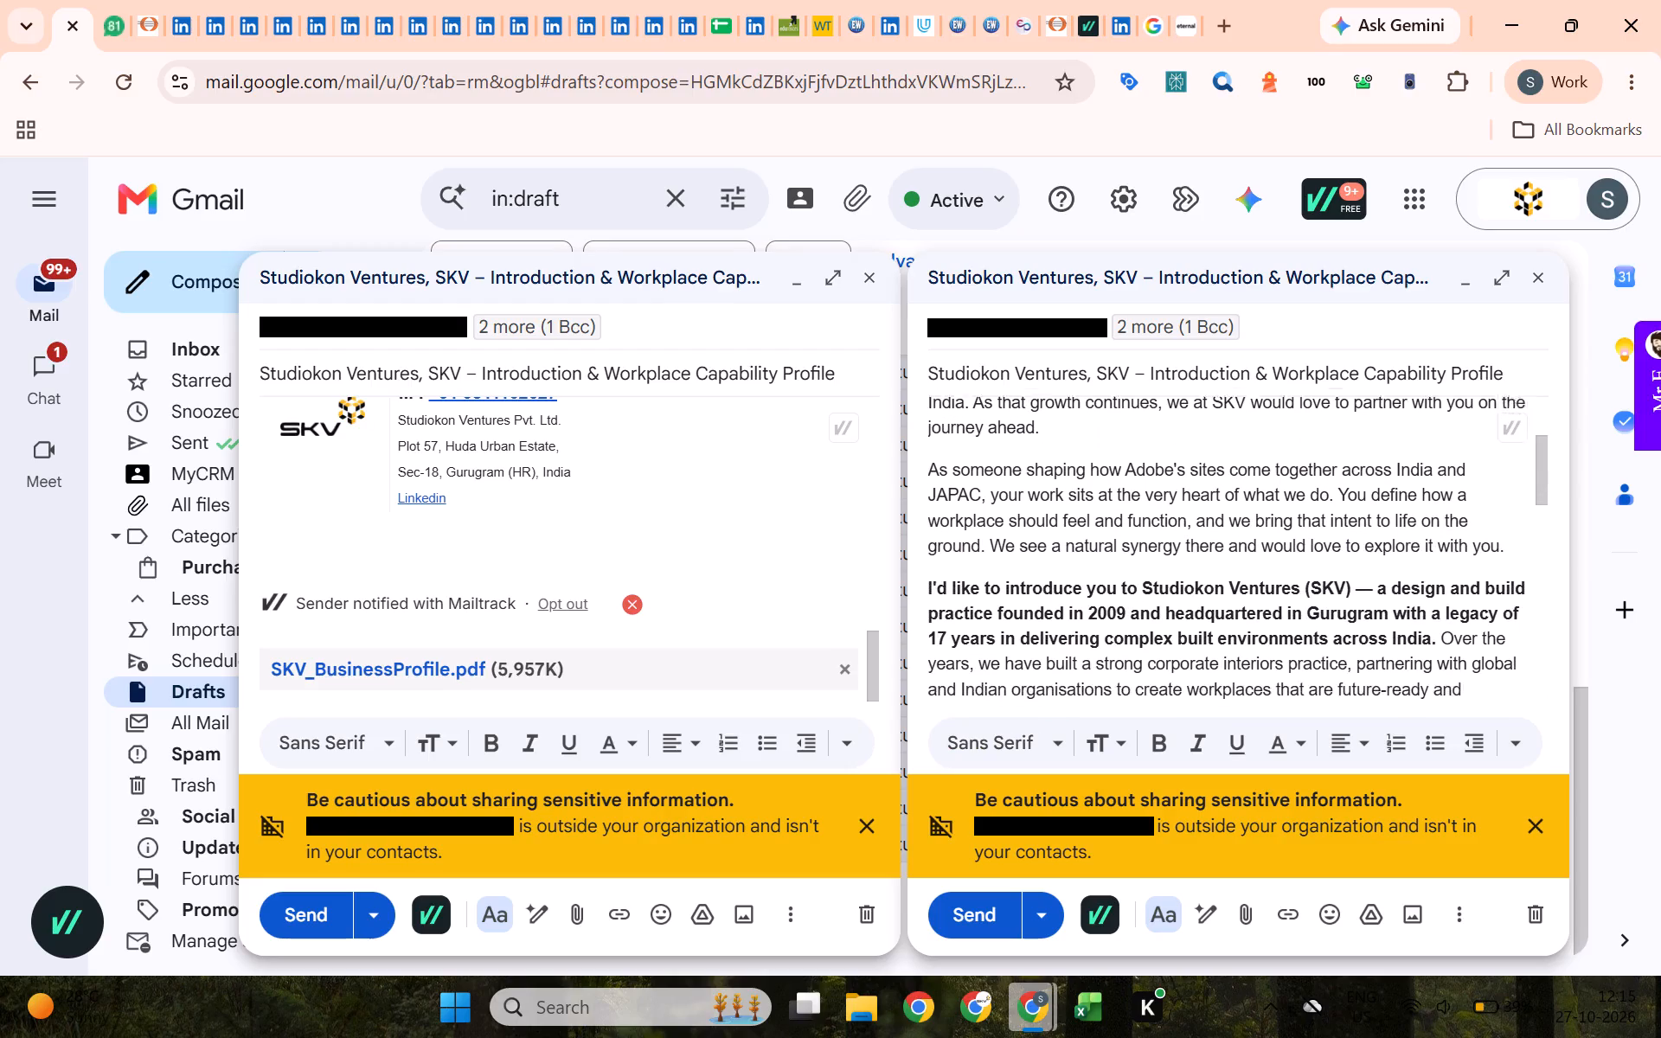
pyautogui.scroll(-1, 1116, 561)
pyautogui.scroll(2, 1116, 561)
# Check the SKV introduction draft for the Axis Bank contact from greeting to signature and send it.
pyautogui.scroll(8, 649, 609)
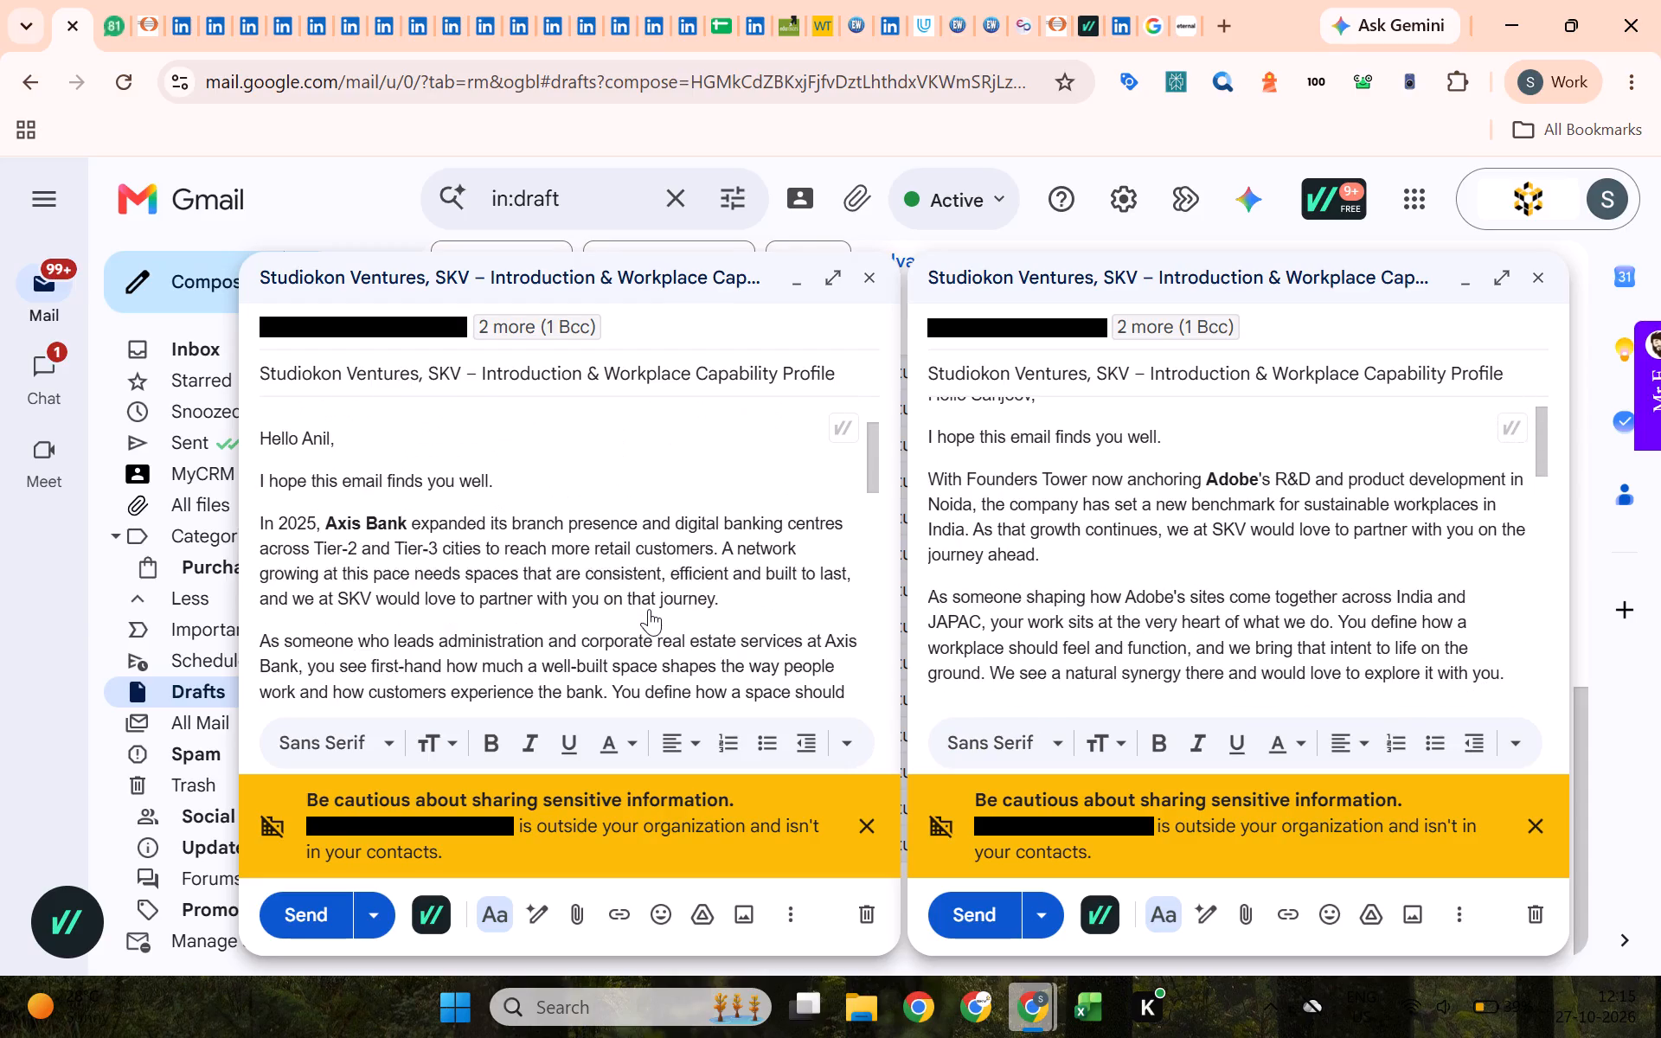
pyautogui.scroll(-6, 649, 609)
pyautogui.click(323, 907)
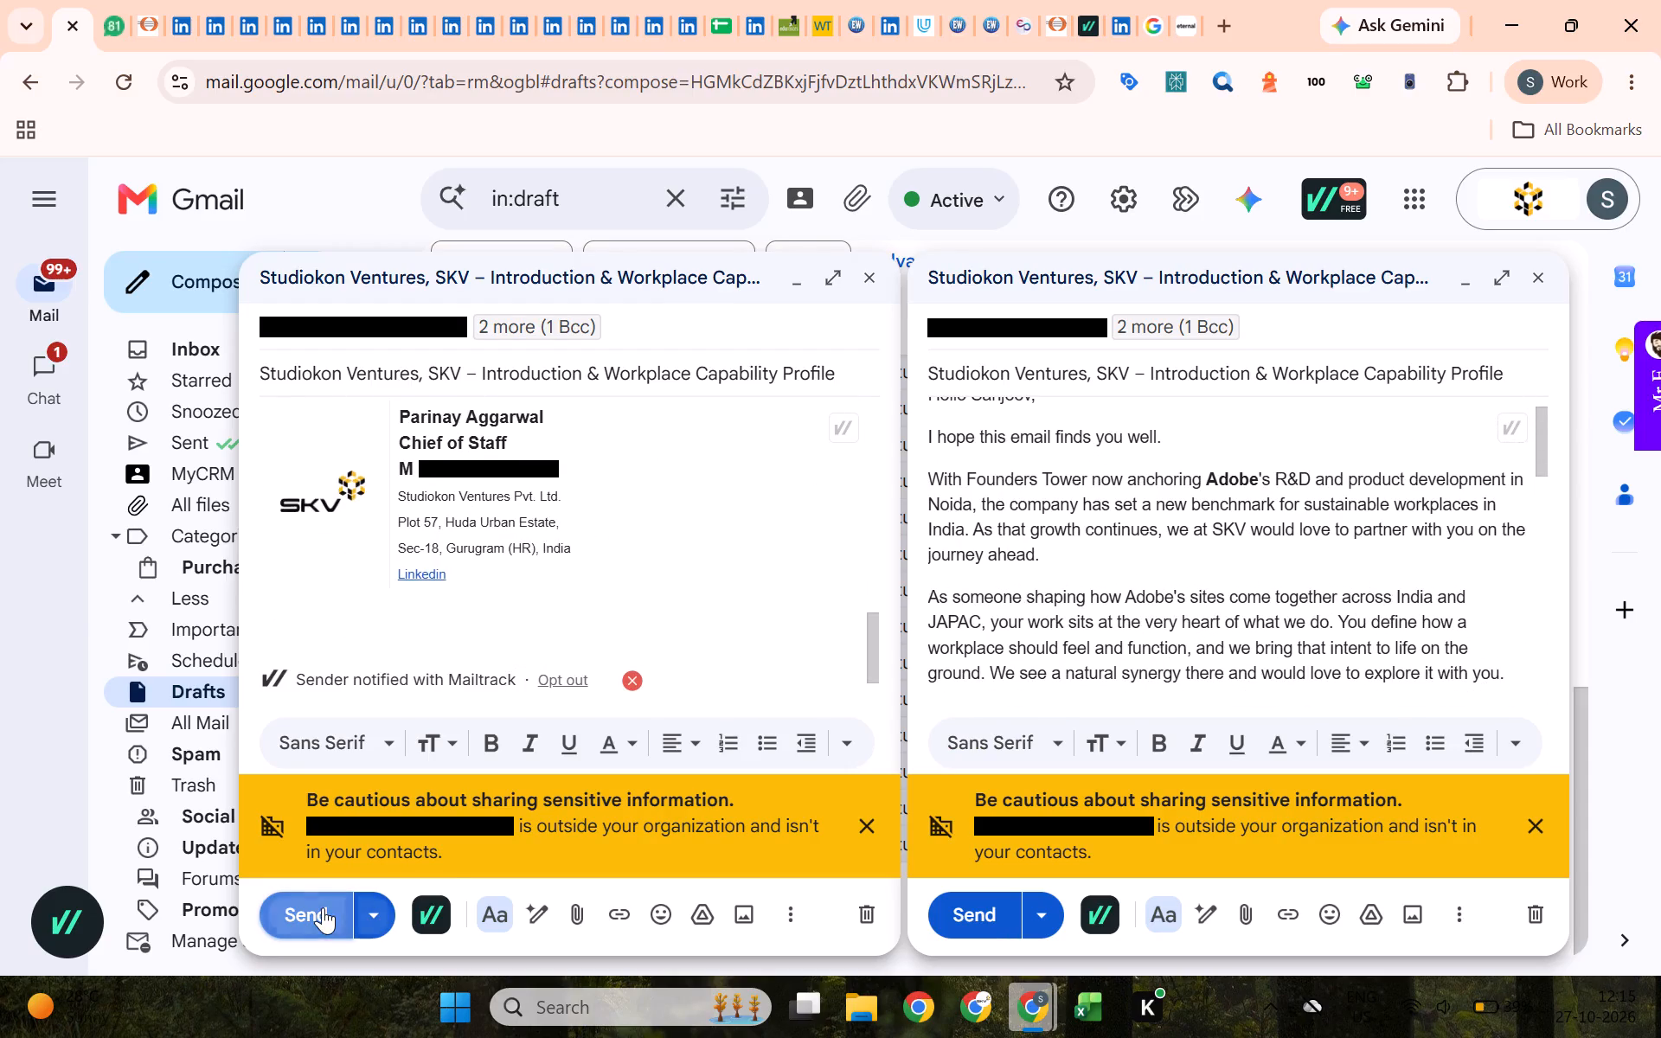
# Send the SKV introduction draft addressed to the Adobe contact.
pyautogui.click(969, 914)
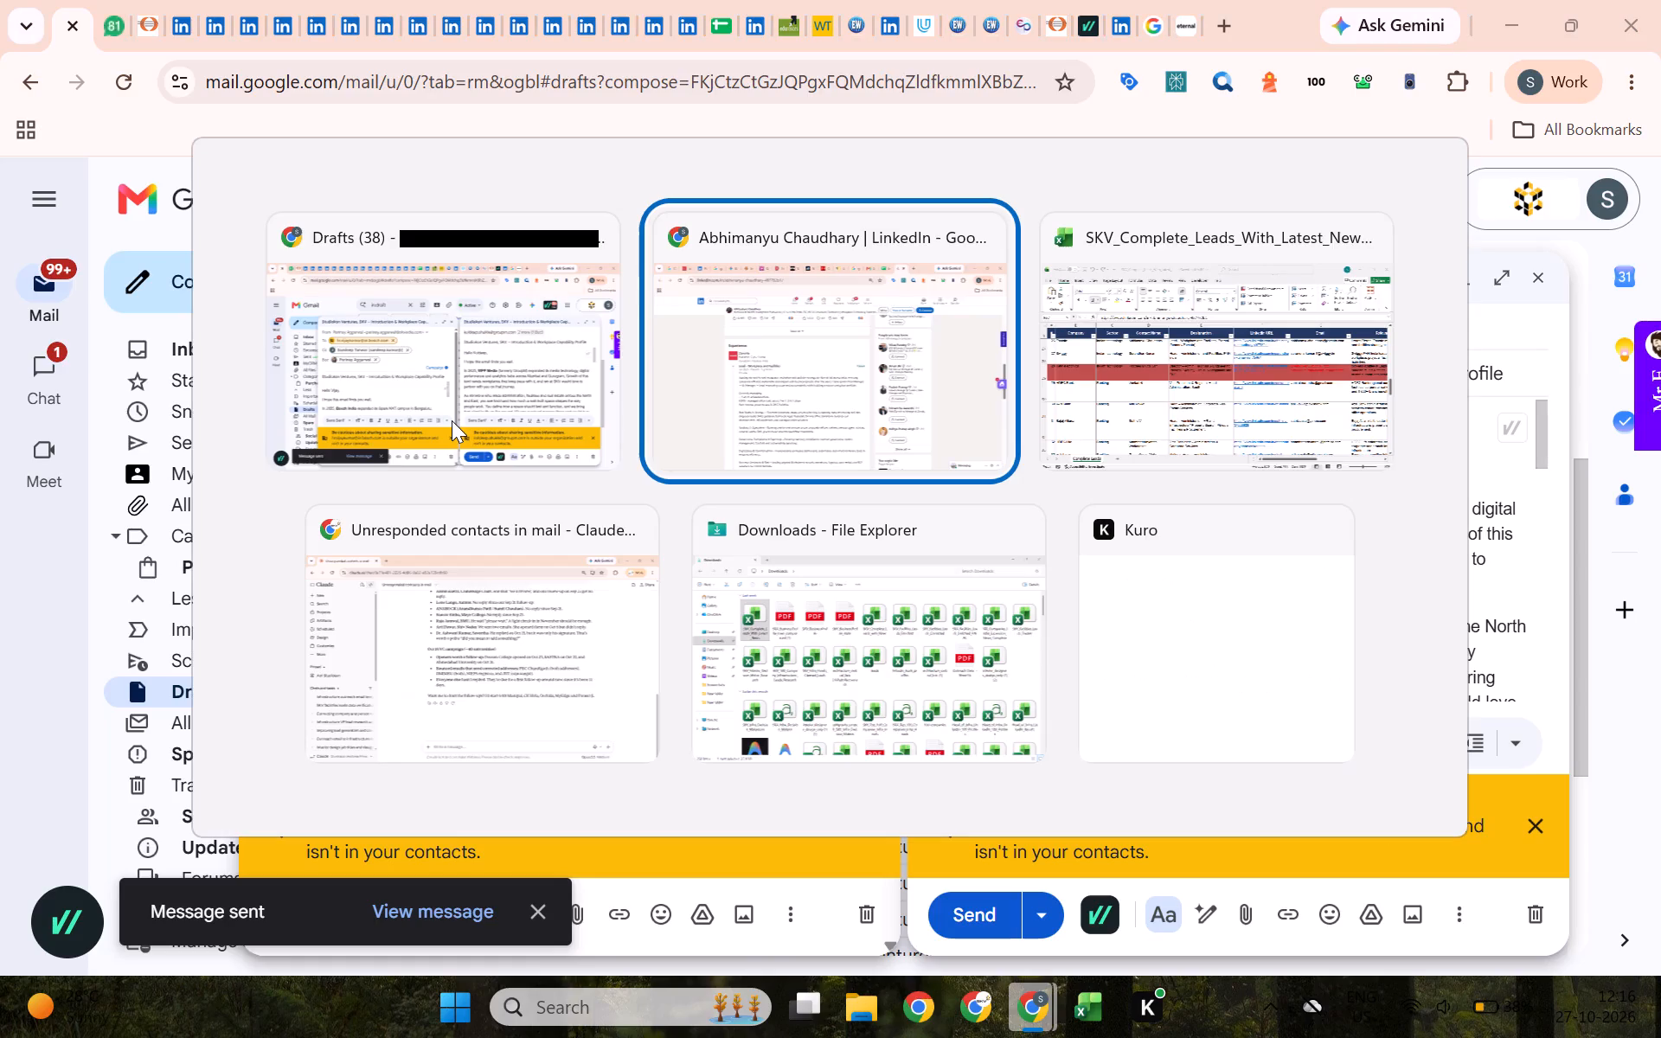
pyautogui.hotkey('alt', 'Tab')
pyautogui.hotkey('ctrl', 'f')
pyautogui.hotkey('ctrl', 'v')
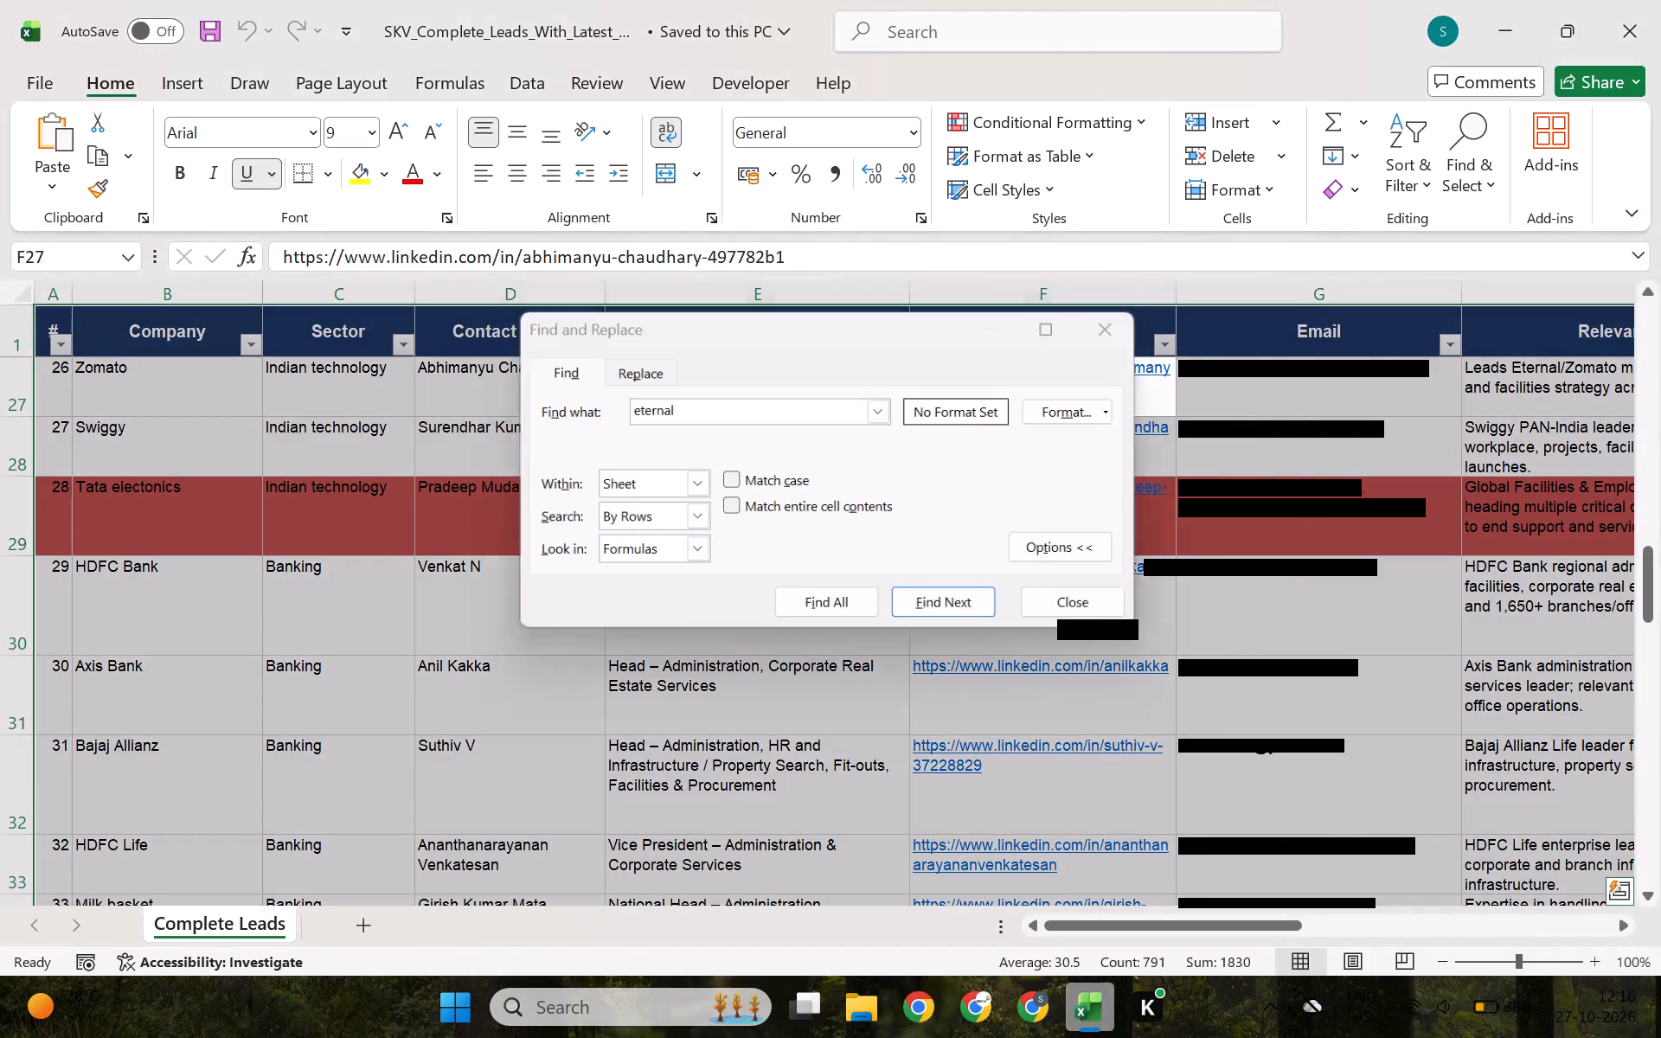
pyautogui.keyDown('ctrl'); pyautogui.click(969, 611); pyautogui.keyUp('ctrl')
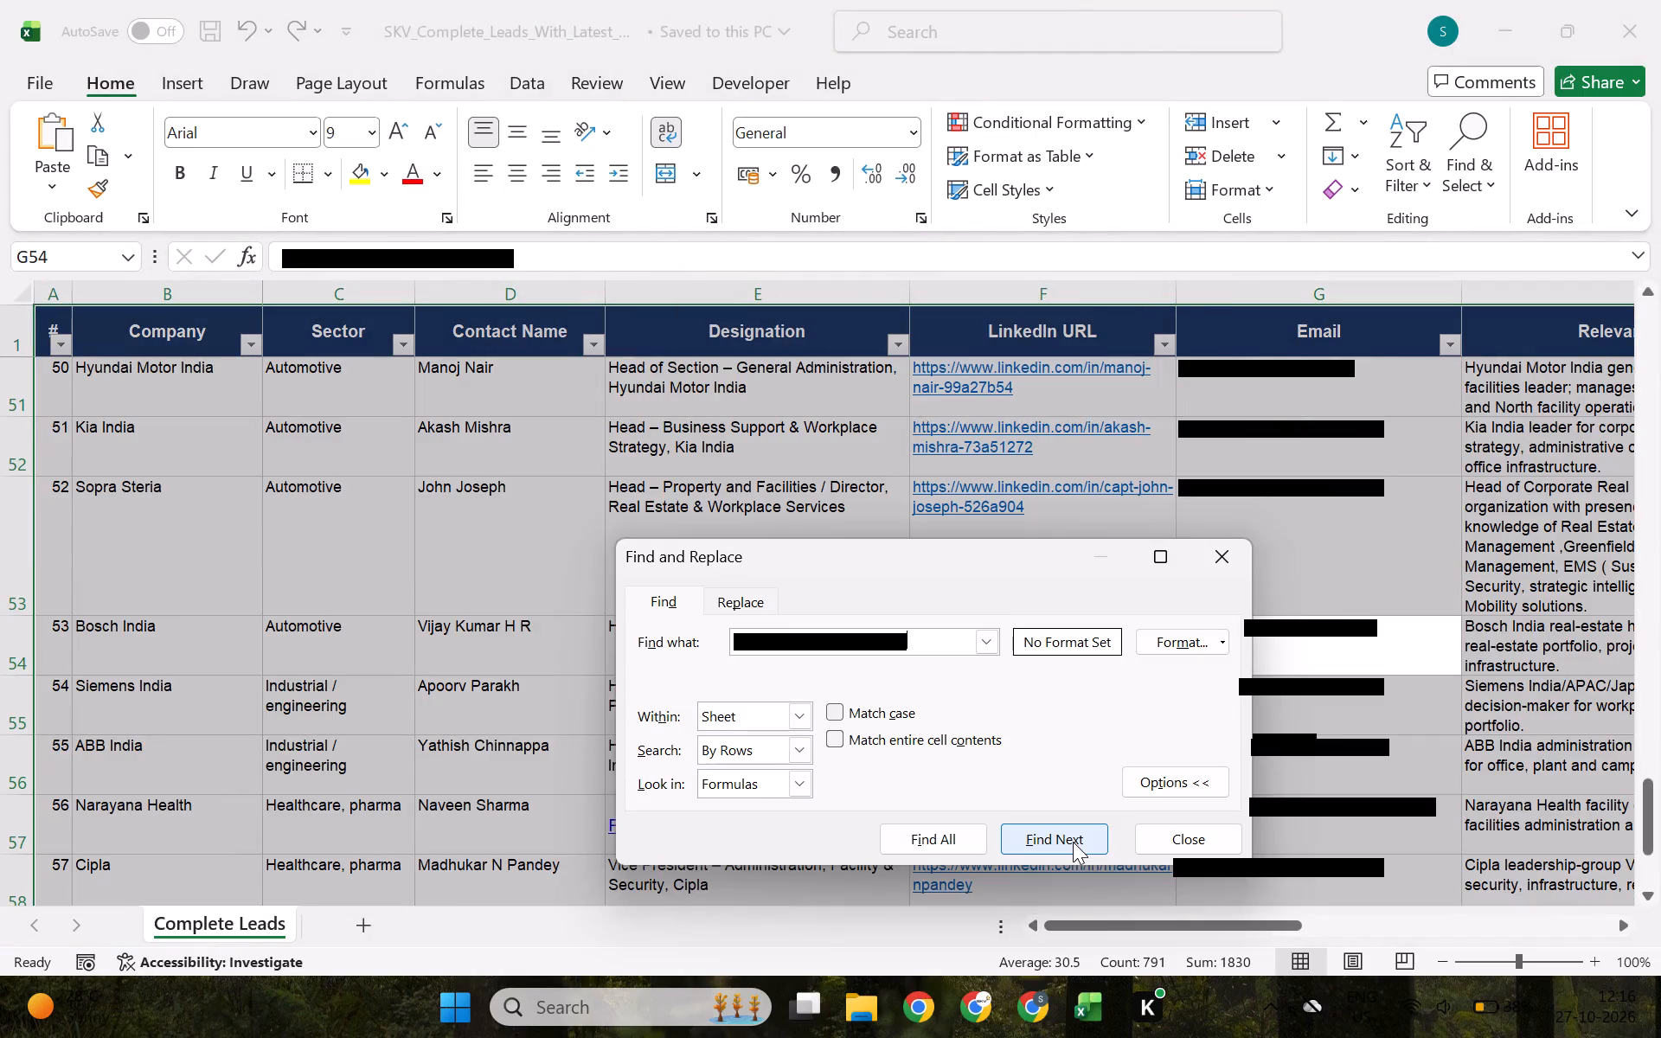
pyautogui.keyDown('ctrl'); pyautogui.click(1187, 834); pyautogui.keyUp('ctrl')
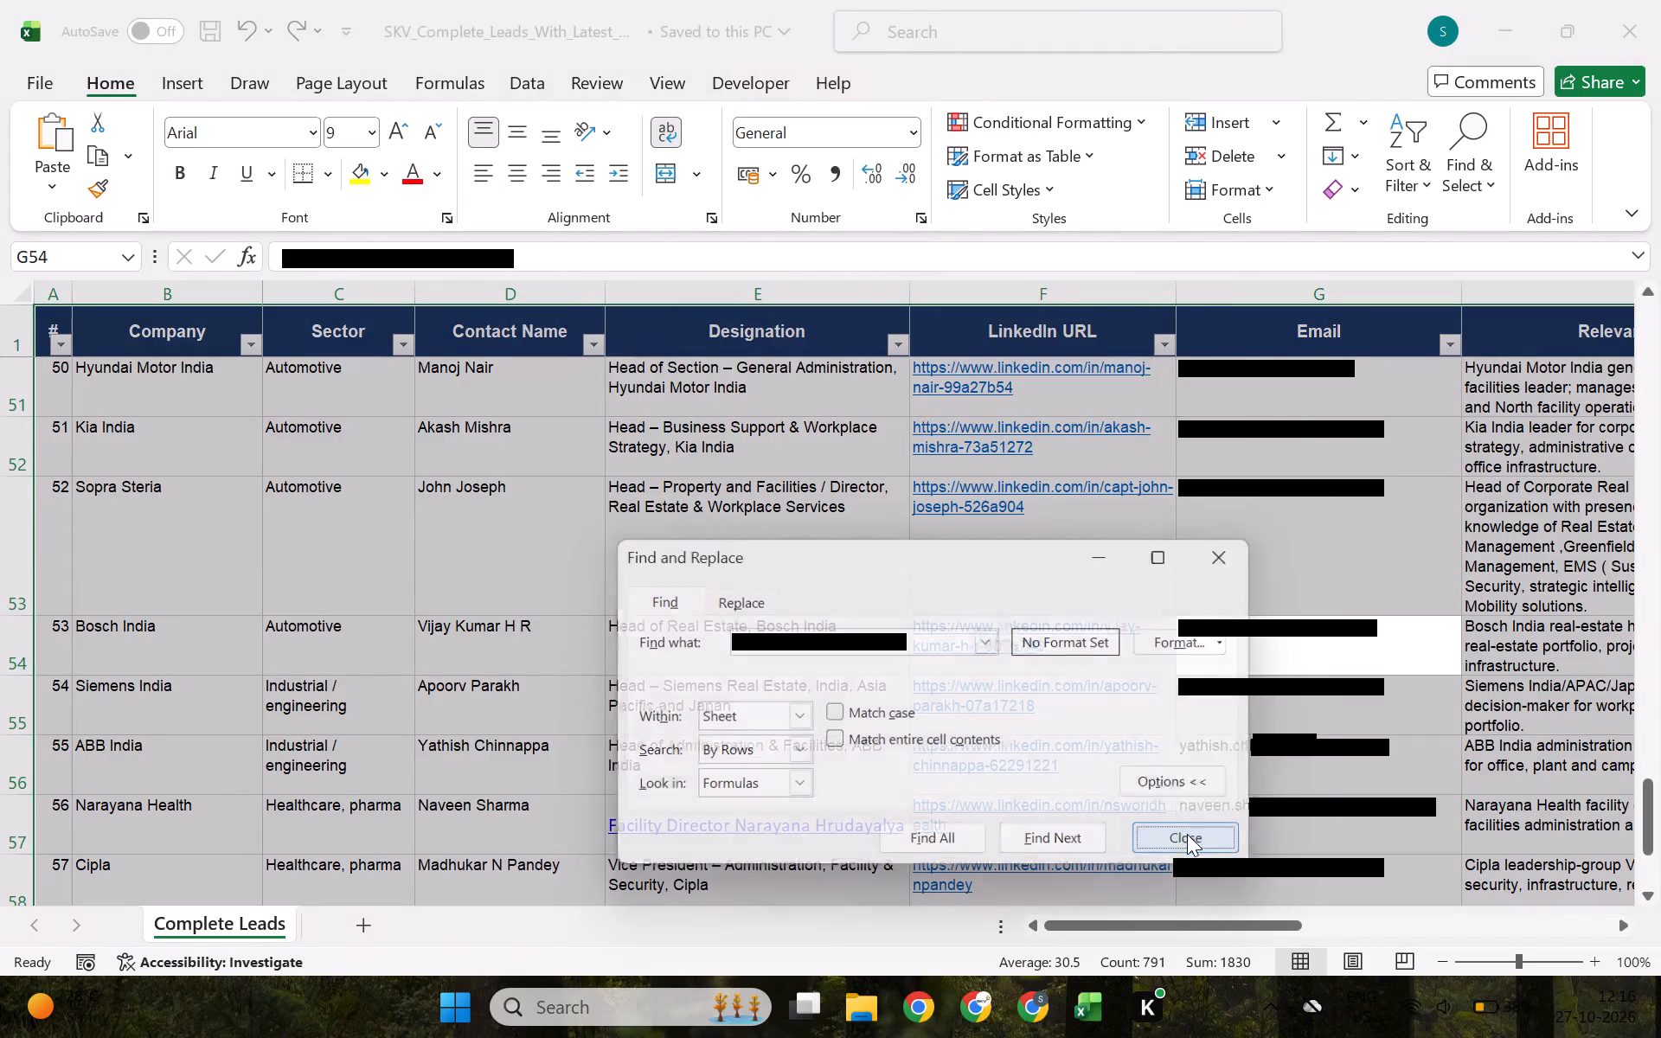
# Try to copy the Bosch India contact's LinkedIn URL from the leads workbook.
pyautogui.keyDown('ctrl'); pyautogui.click(1291, 662); pyautogui.keyUp('ctrl')
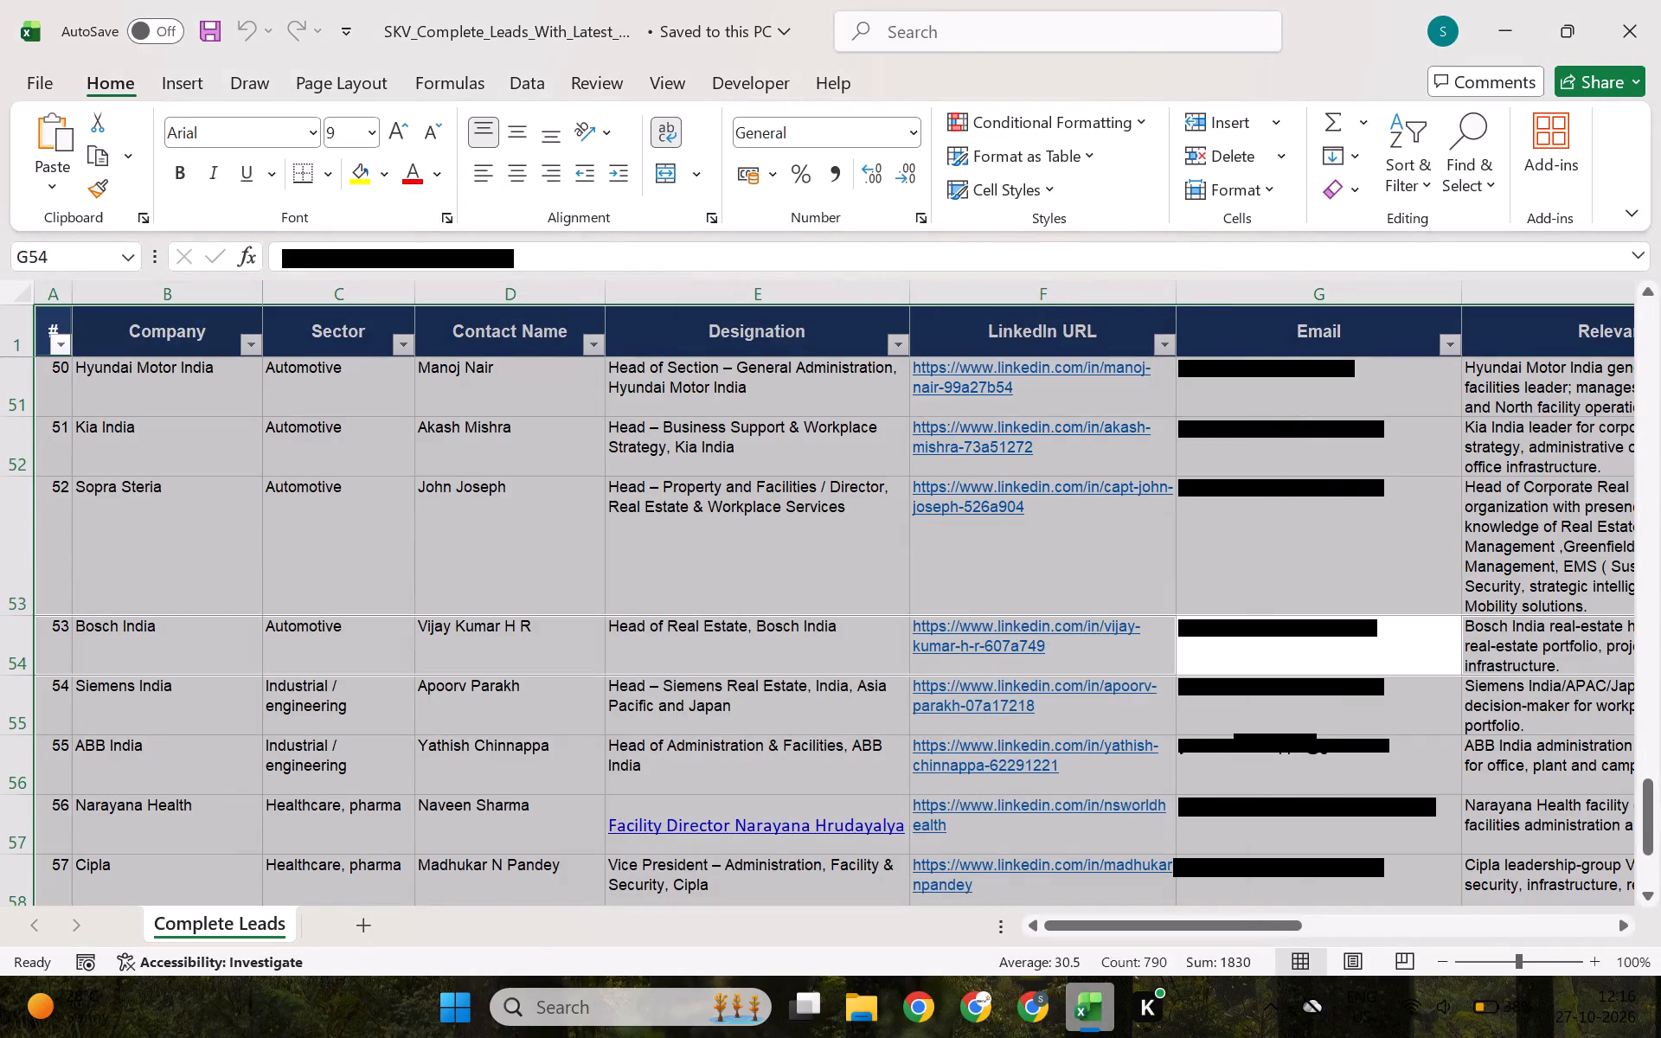
pyautogui.keyDown('ctrl'); pyautogui.click(992, 650); pyautogui.keyUp('ctrl')
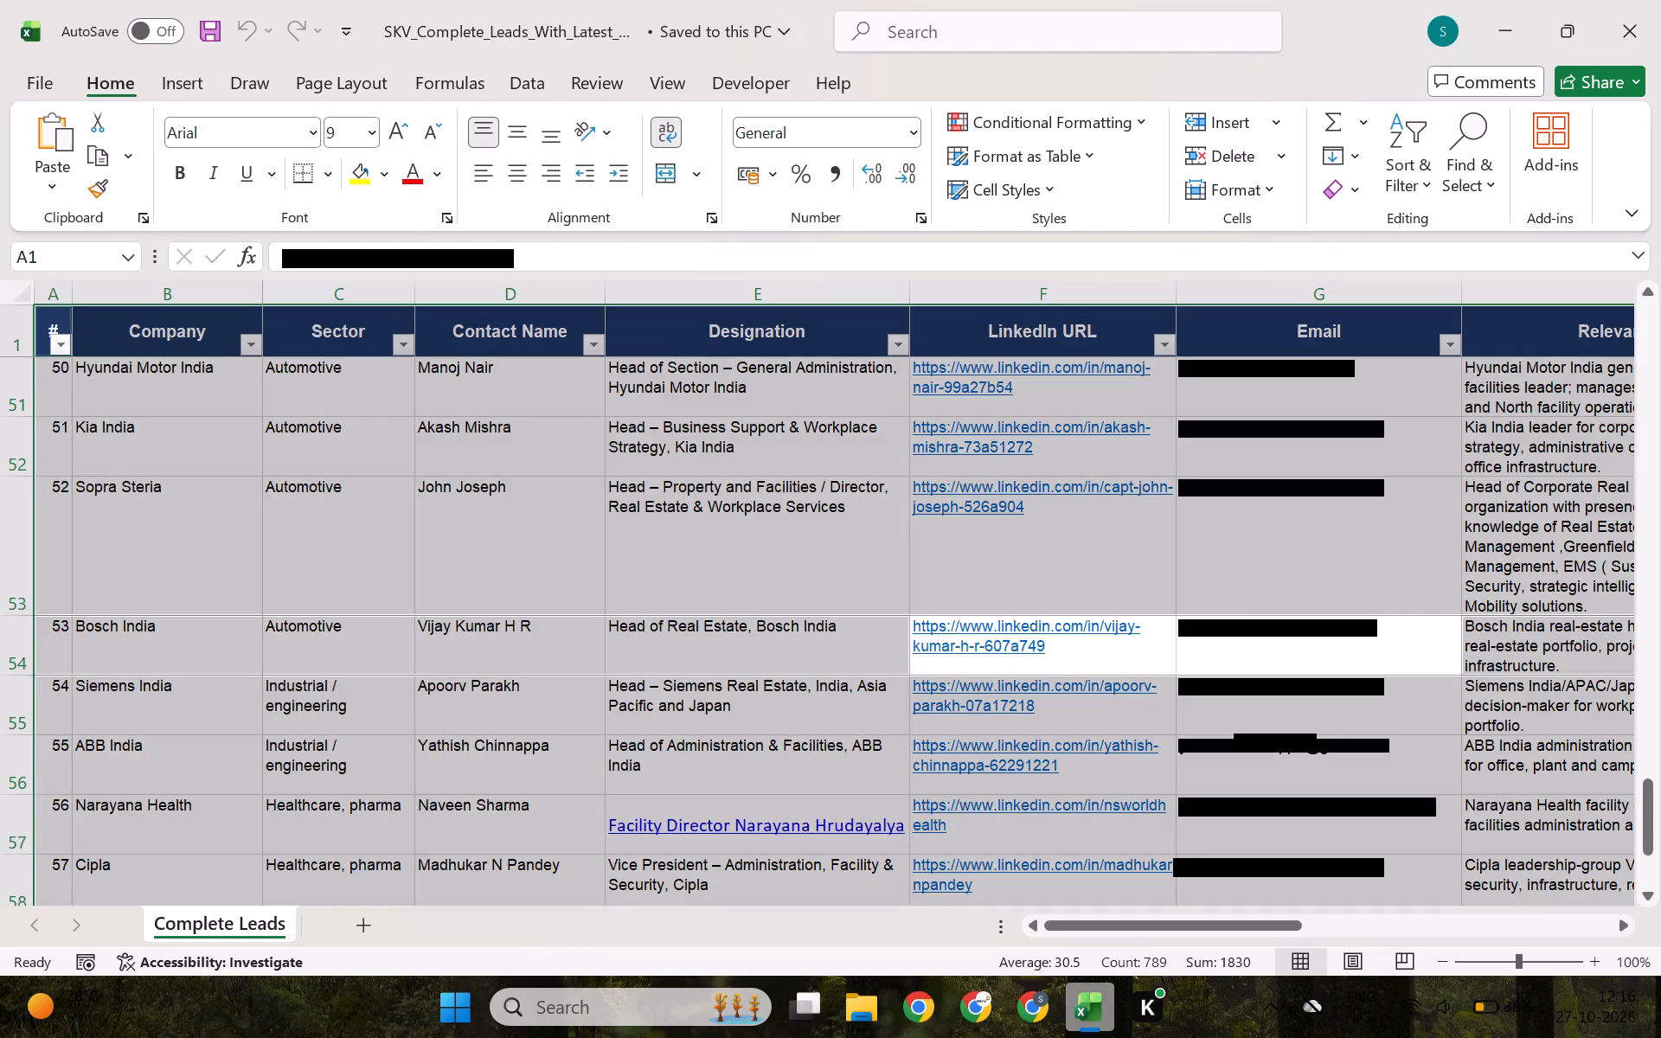
pyautogui.keyDown('ctrl'); pyautogui.click(1003, 625); pyautogui.keyUp('ctrl')
pyautogui.keyDown('ctrl'); pyautogui.click(1022, 577); pyautogui.keyUp('ctrl')
pyautogui.keyDown('ctrl'); pyautogui.click(1057, 625); pyautogui.keyUp('ctrl')
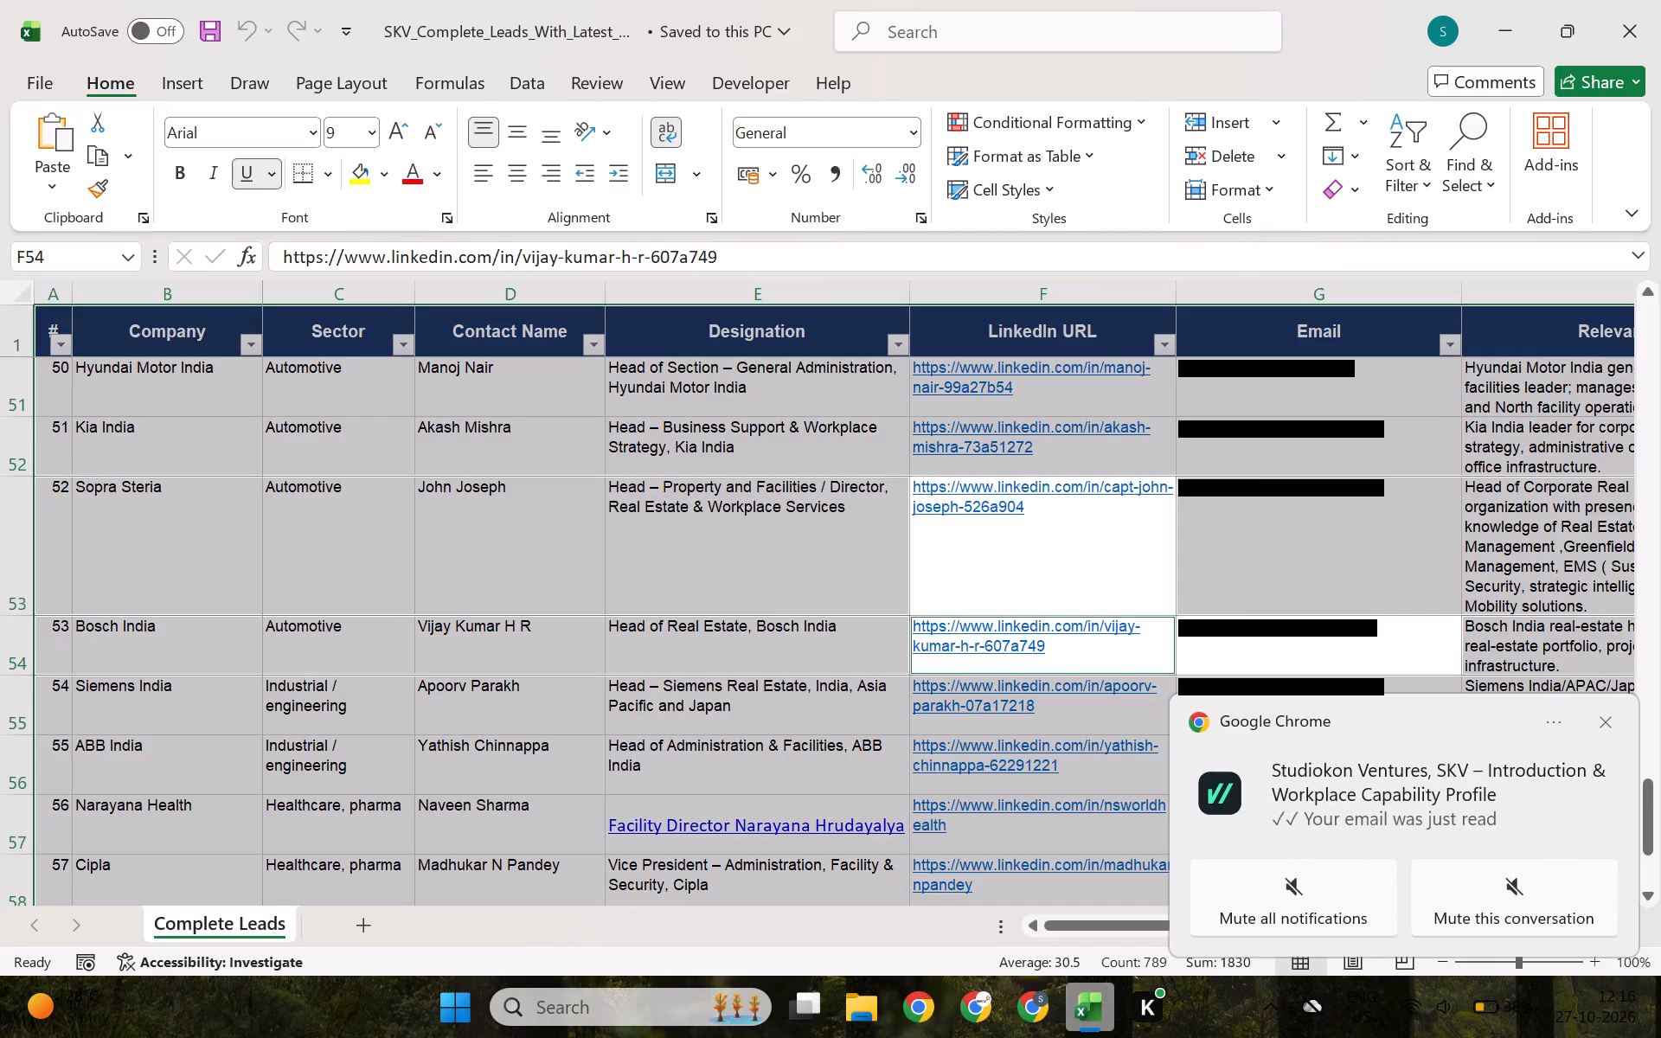
pyautogui.keyDown('ctrl'); pyautogui.click(1606, 714); pyautogui.keyUp('ctrl')
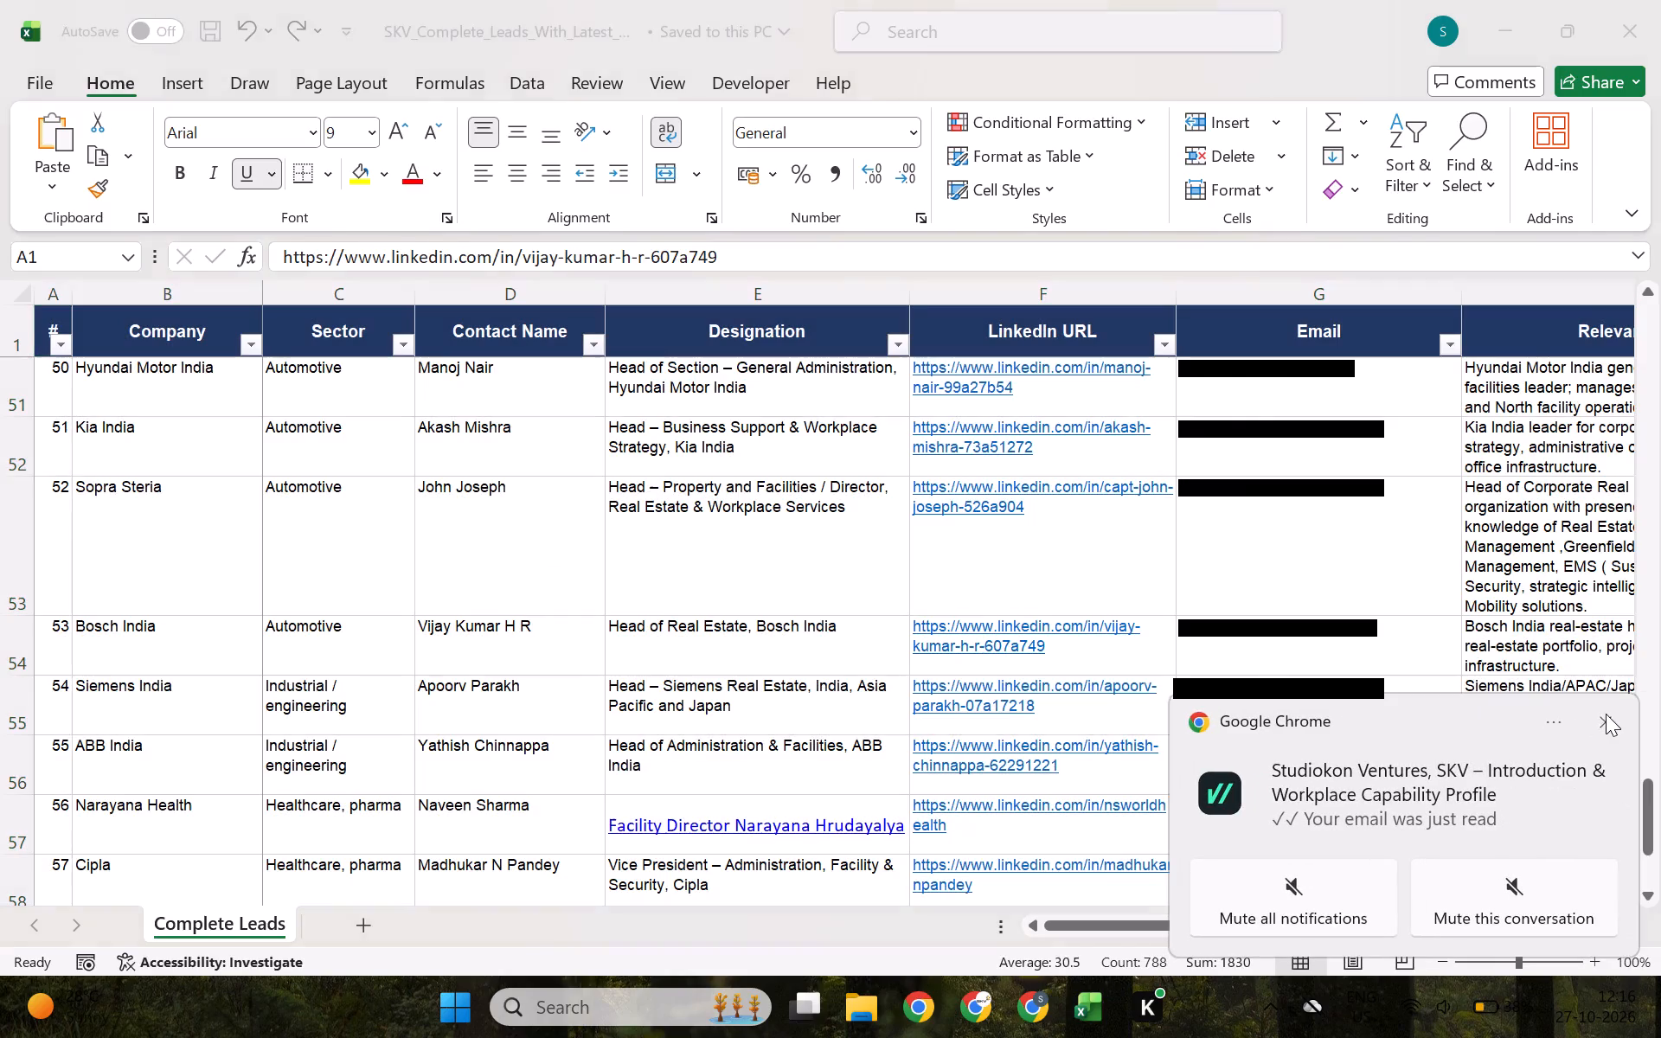
pyautogui.keyDown('ctrl'); pyautogui.click(1023, 636); pyautogui.keyUp('ctrl')
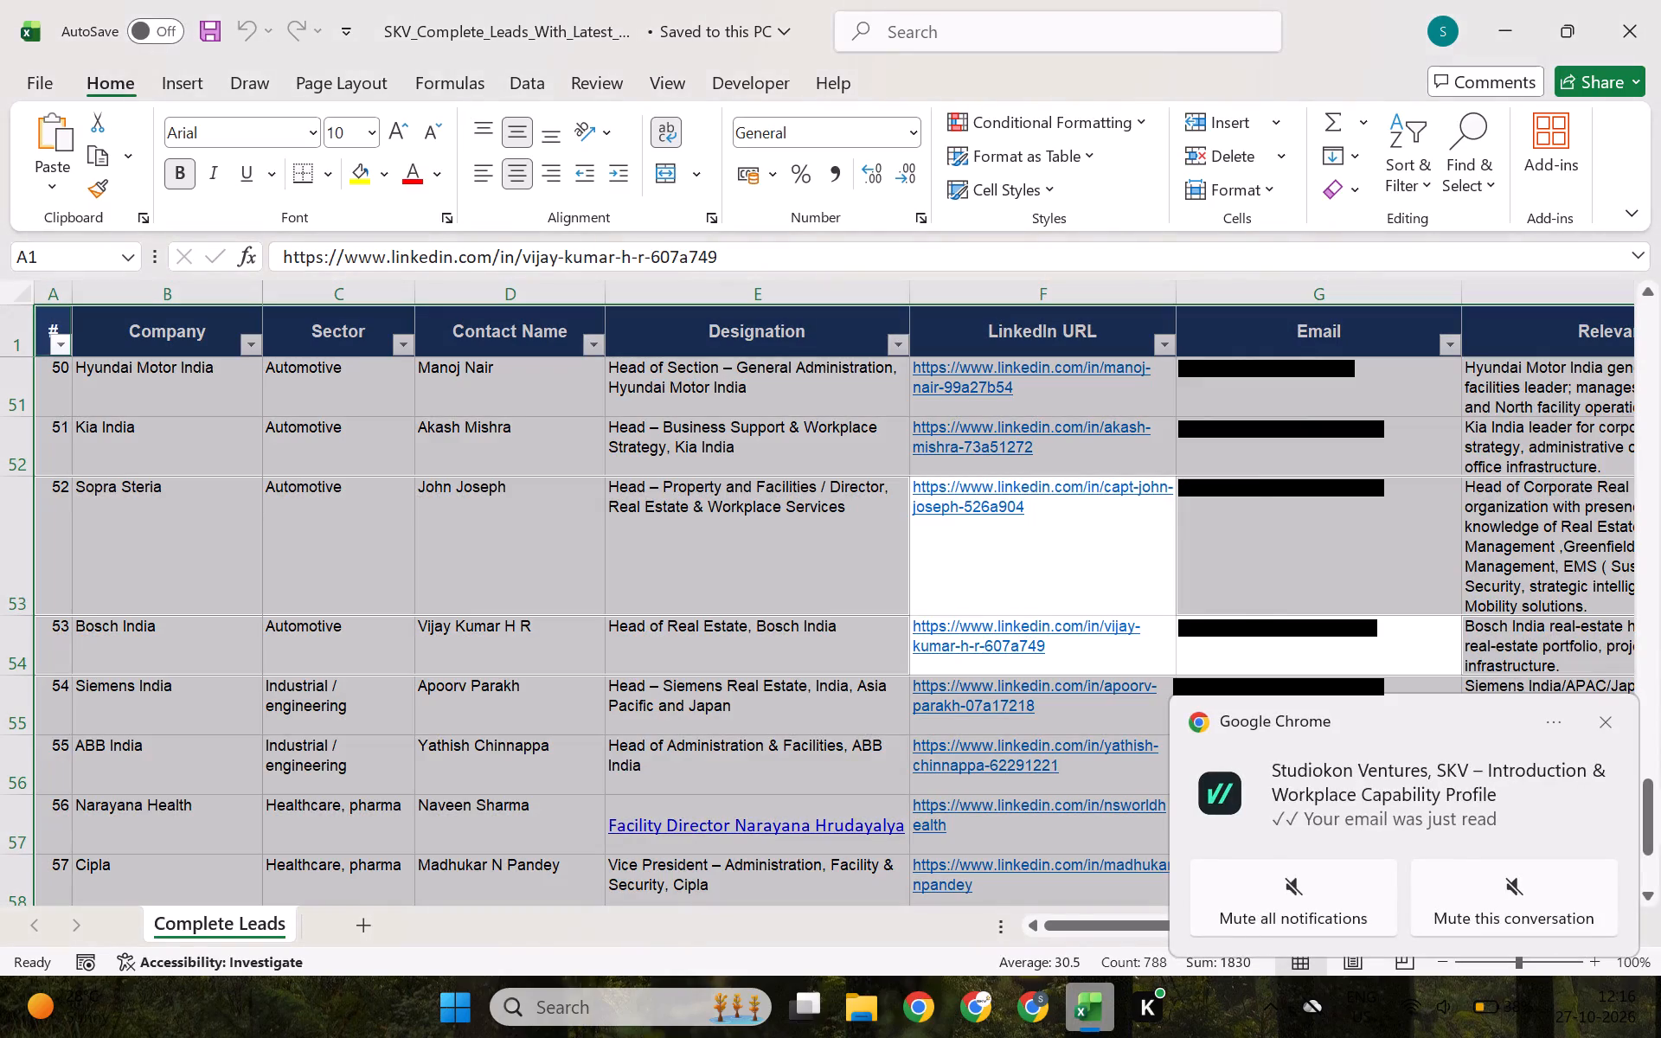
pyautogui.keyDown('ctrl'); pyautogui.click(997, 644); pyautogui.keyUp('ctrl')
pyautogui.hotkey('ctrl', 'c')
# Switch to the LinkedIn research window in Chrome, search for the Bosch India contact's email address, open their LinkedIn profile and review the experience section.
pyautogui.hotkey('alt', 'Tab')
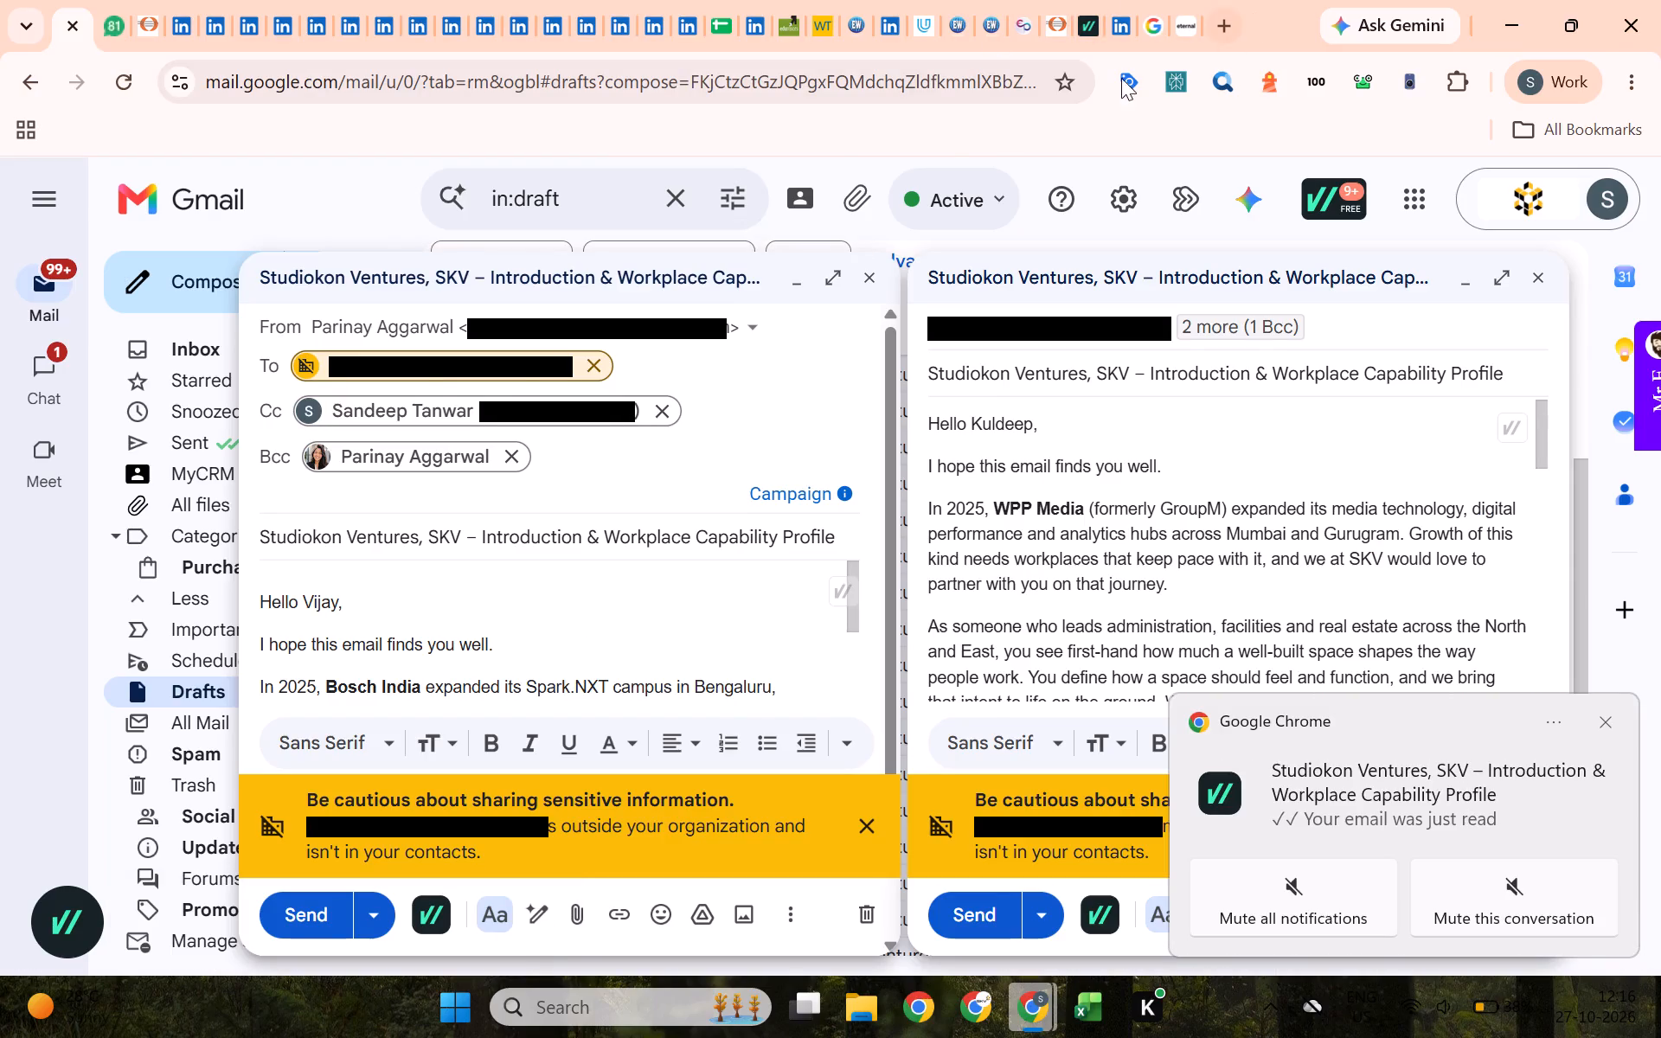
pyautogui.hotkey('alt', 'Tab')
pyautogui.hotkey('alt', 'Tab')
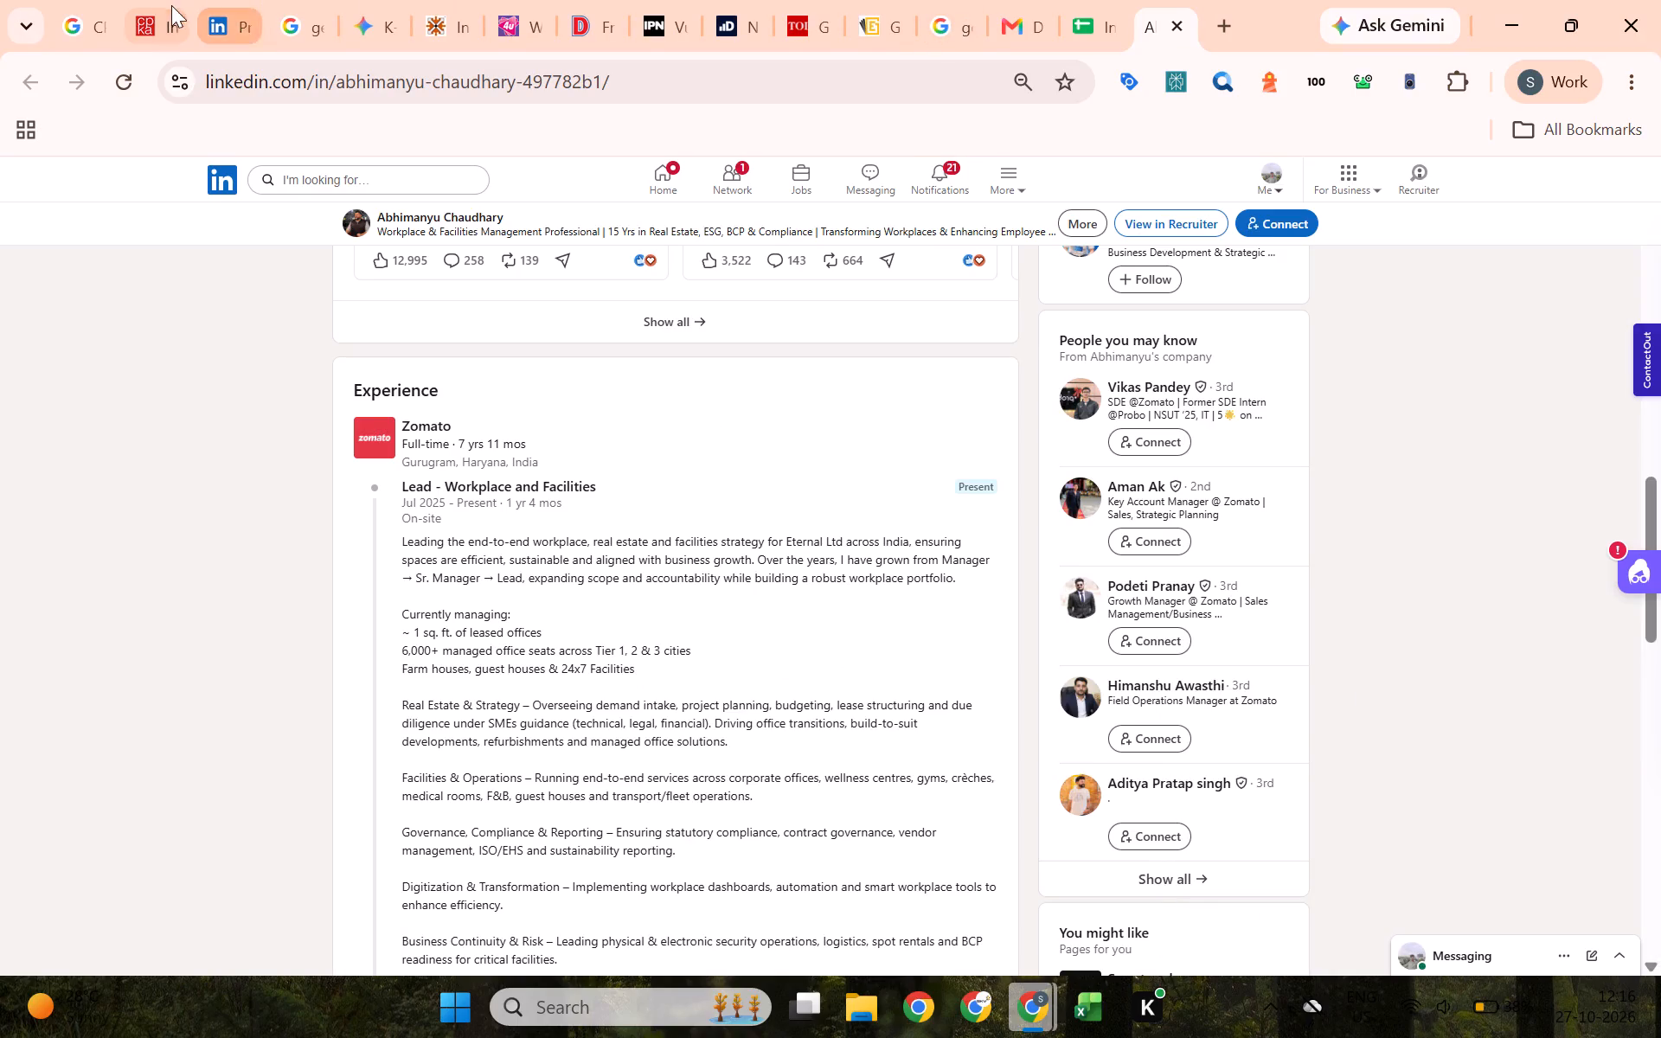
pyautogui.click(175, 5)
pyautogui.click(209, 7)
pyautogui.click(271, 66)
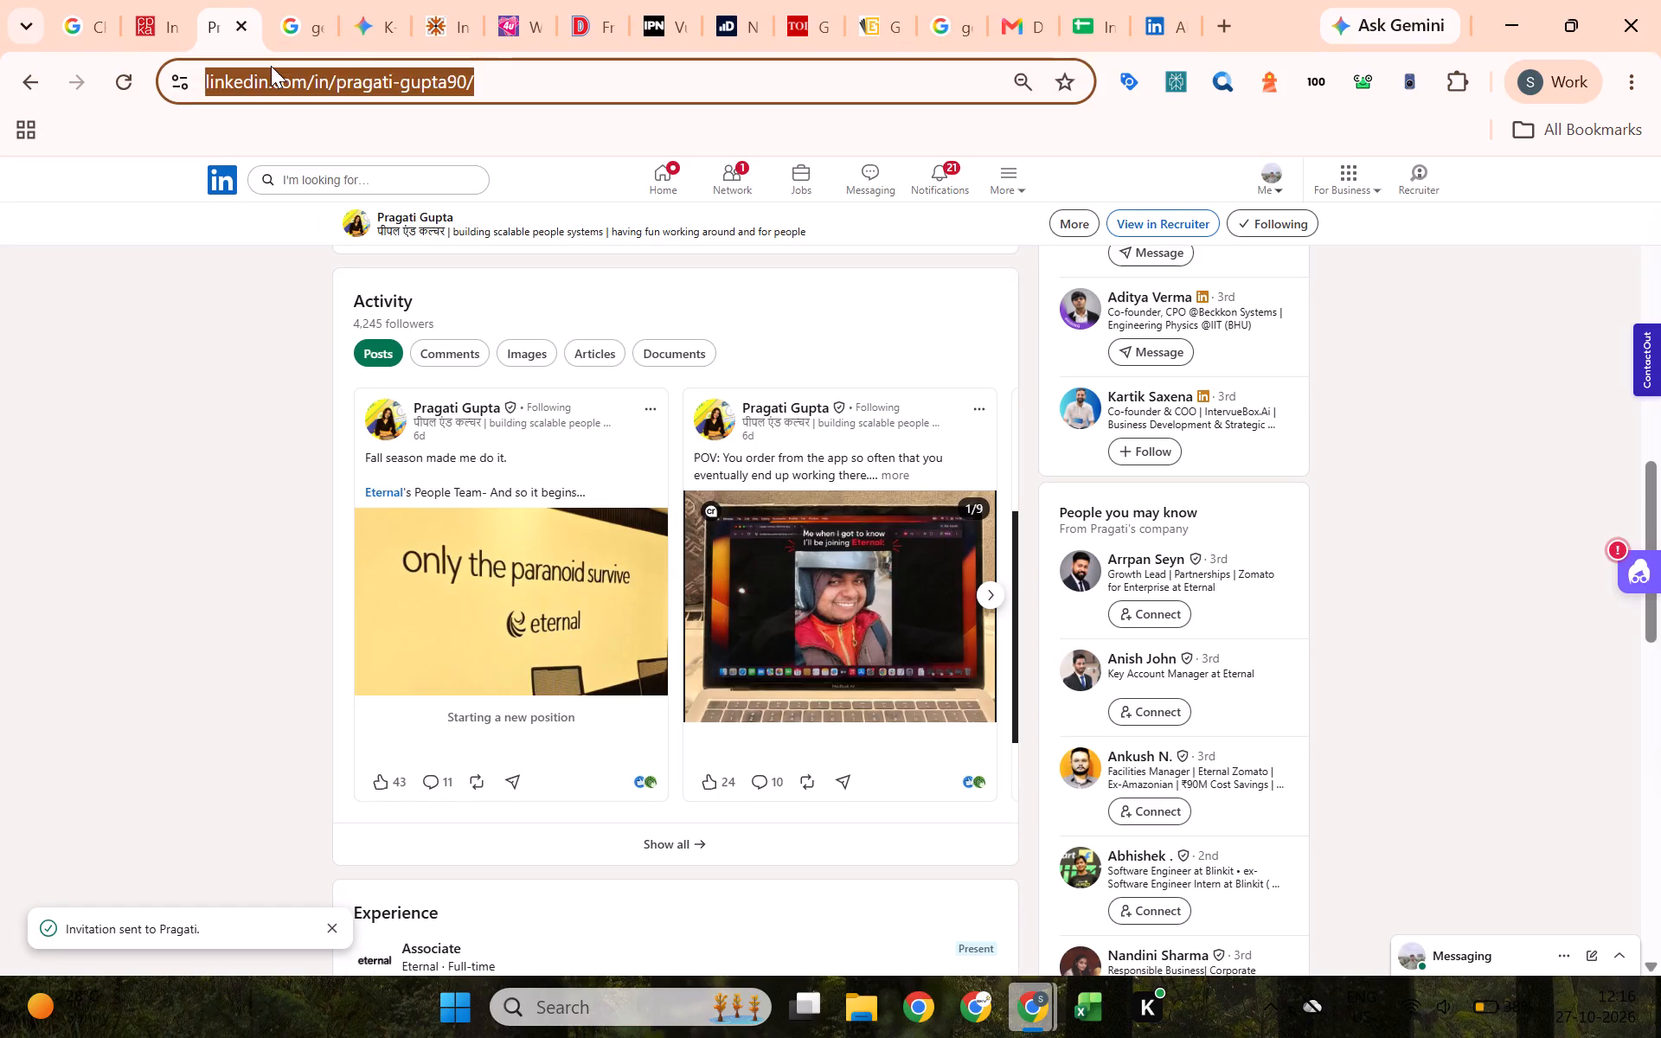
pyautogui.hotkey('ctrl', 'v')
pyautogui.press('Return')
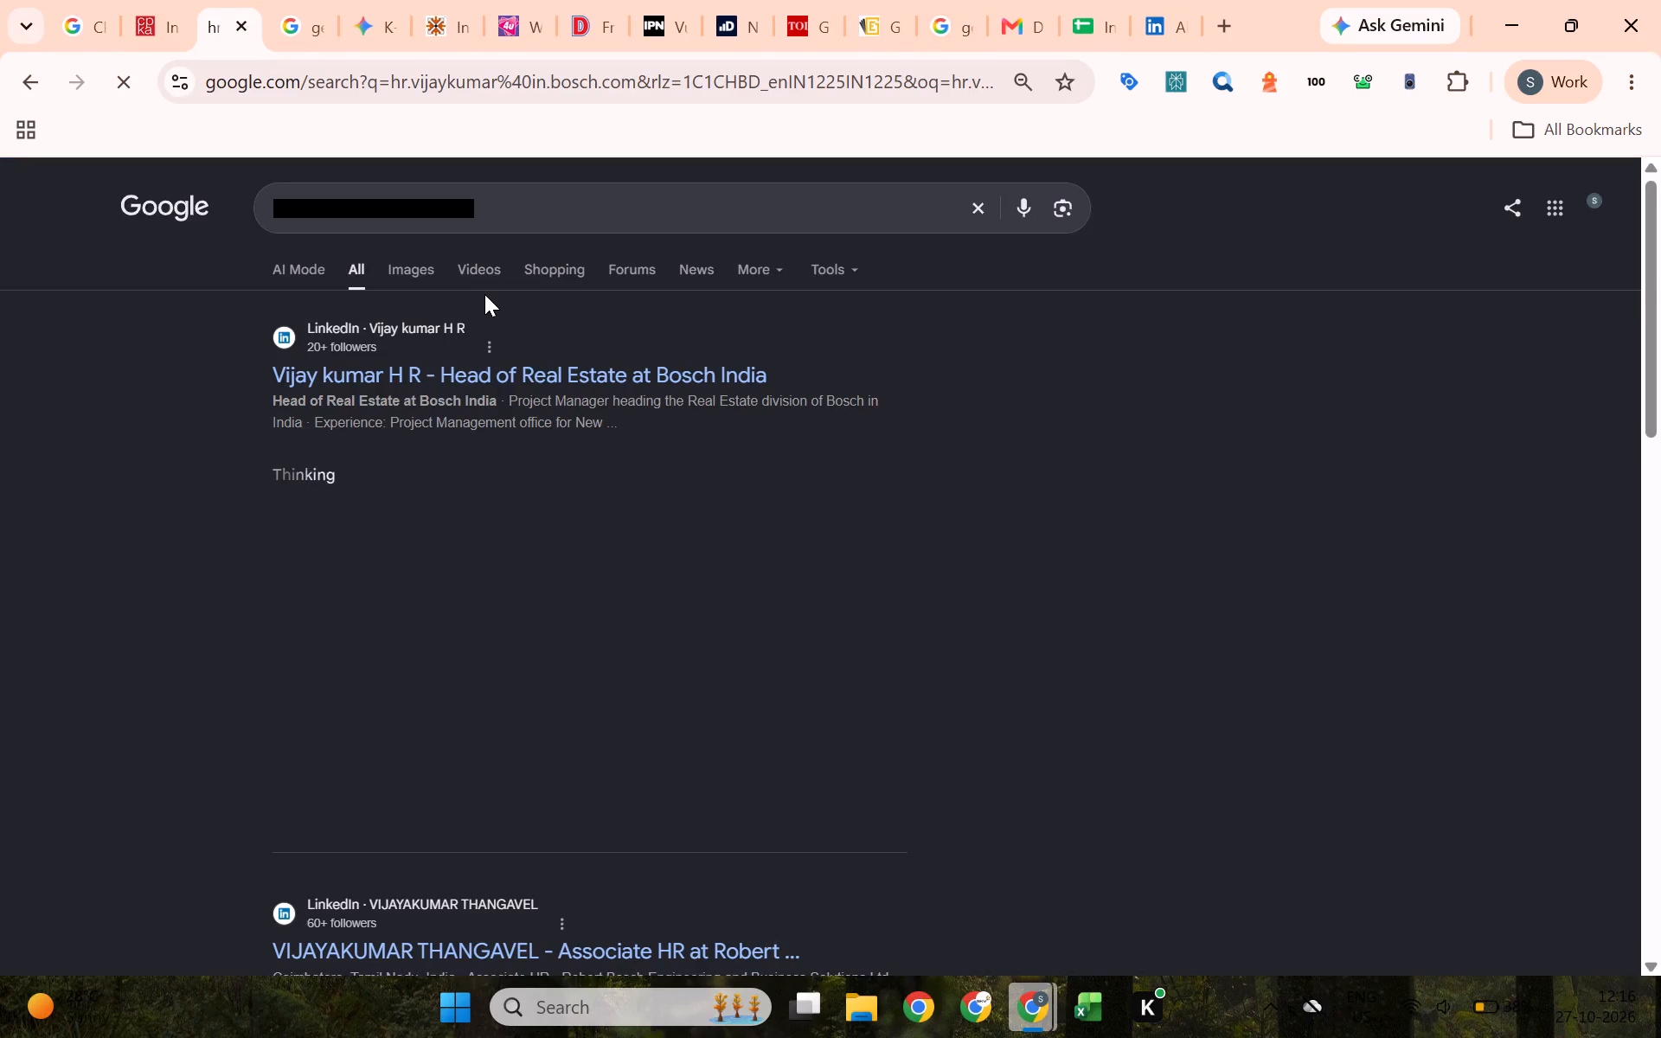
pyautogui.click(481, 372)
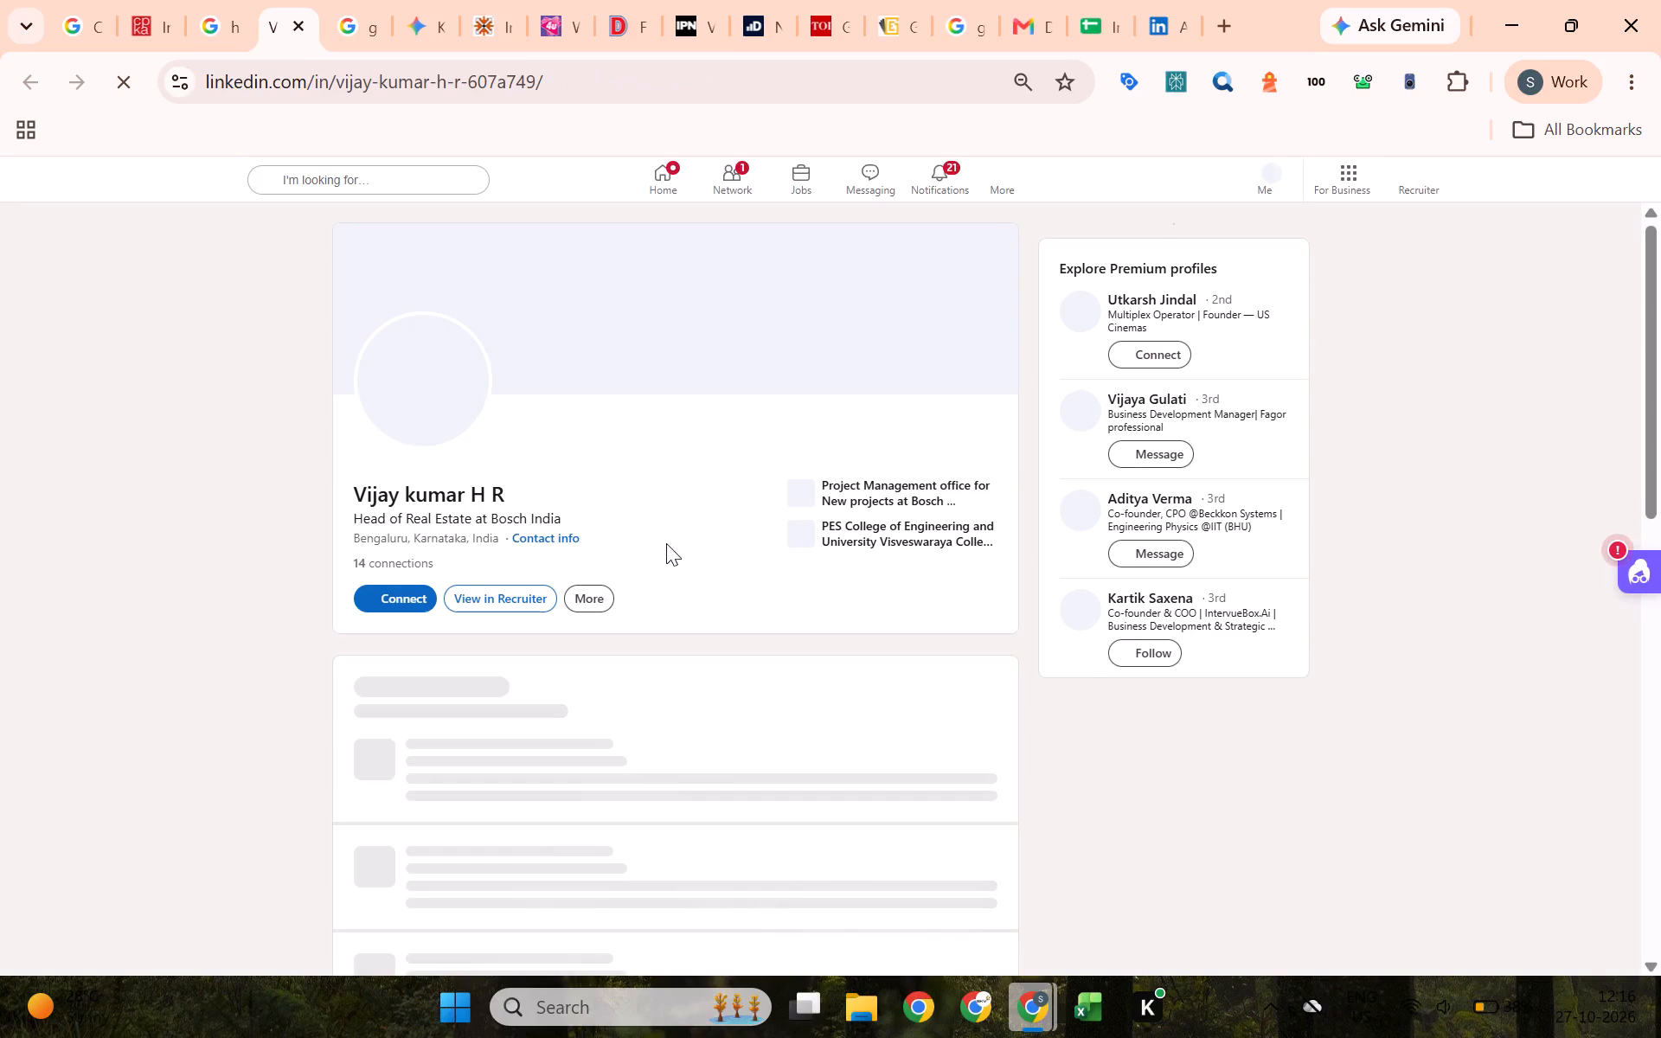
pyautogui.scroll(-2, 666, 543)
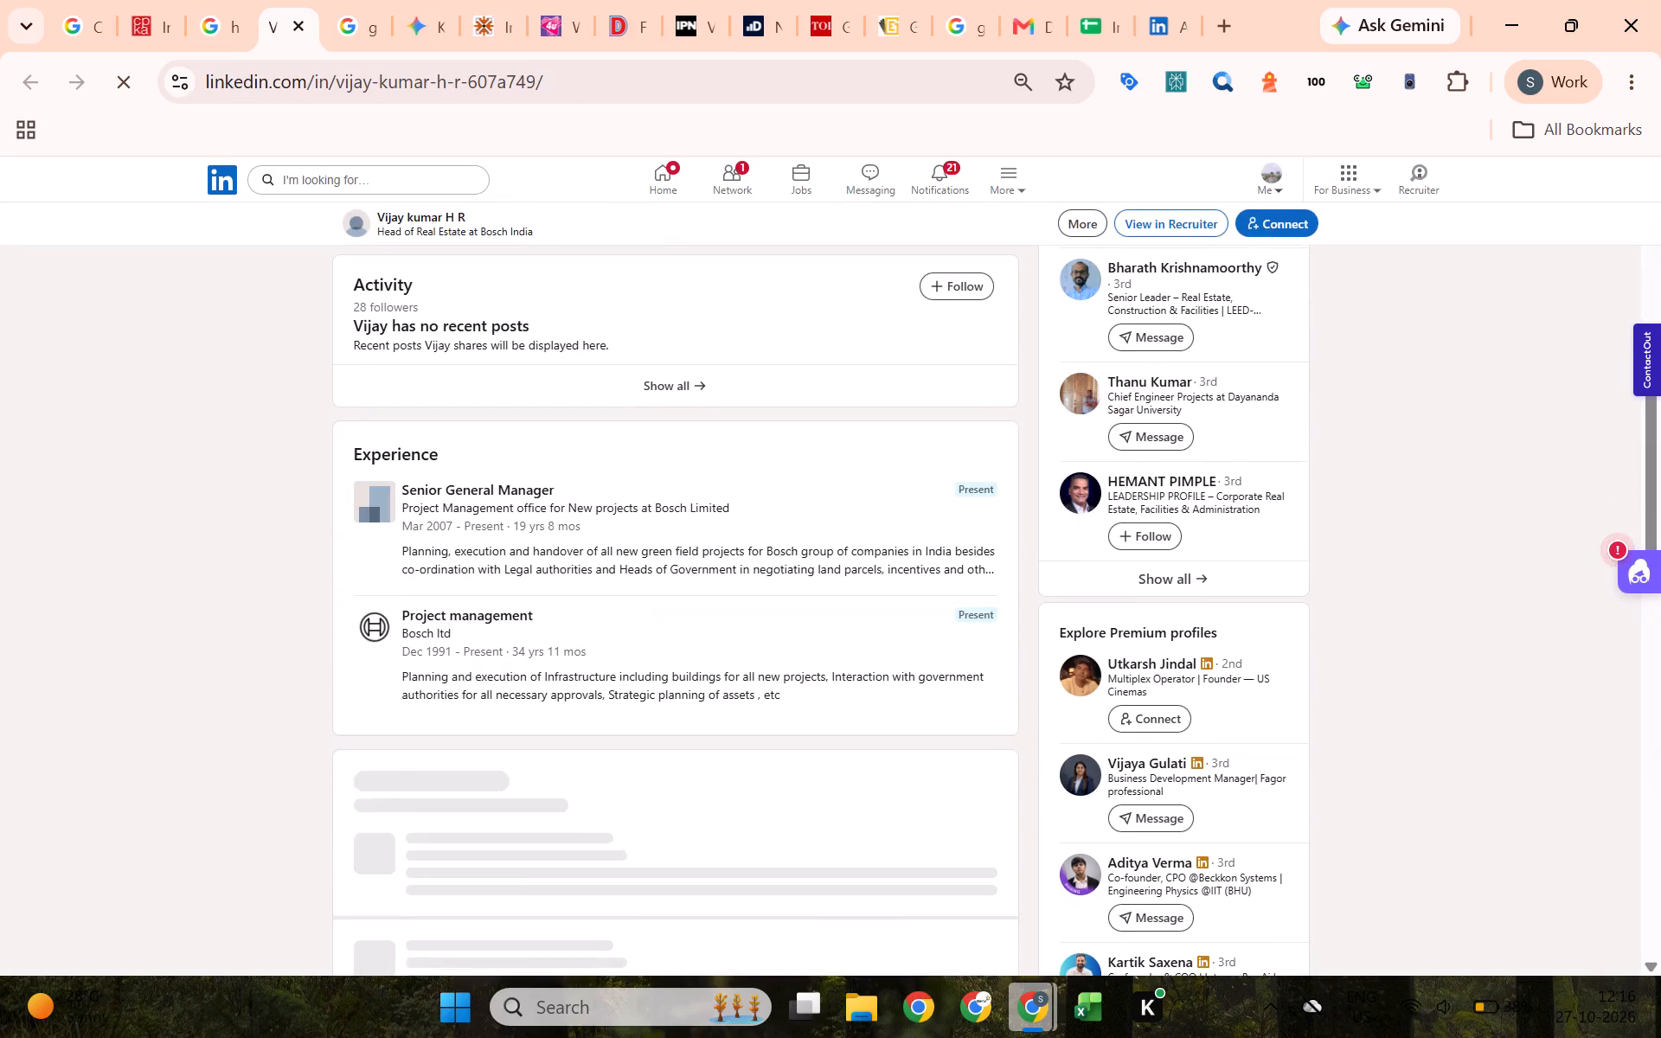
# Return to the Gmail drafts, scroll through the open Bosch India and WPP Media introduction messages, and send both.
pyautogui.hotkey('alt', 'Tab')
pyautogui.scroll(-2, 718, 644)
pyautogui.scroll(-7, 1117, 581)
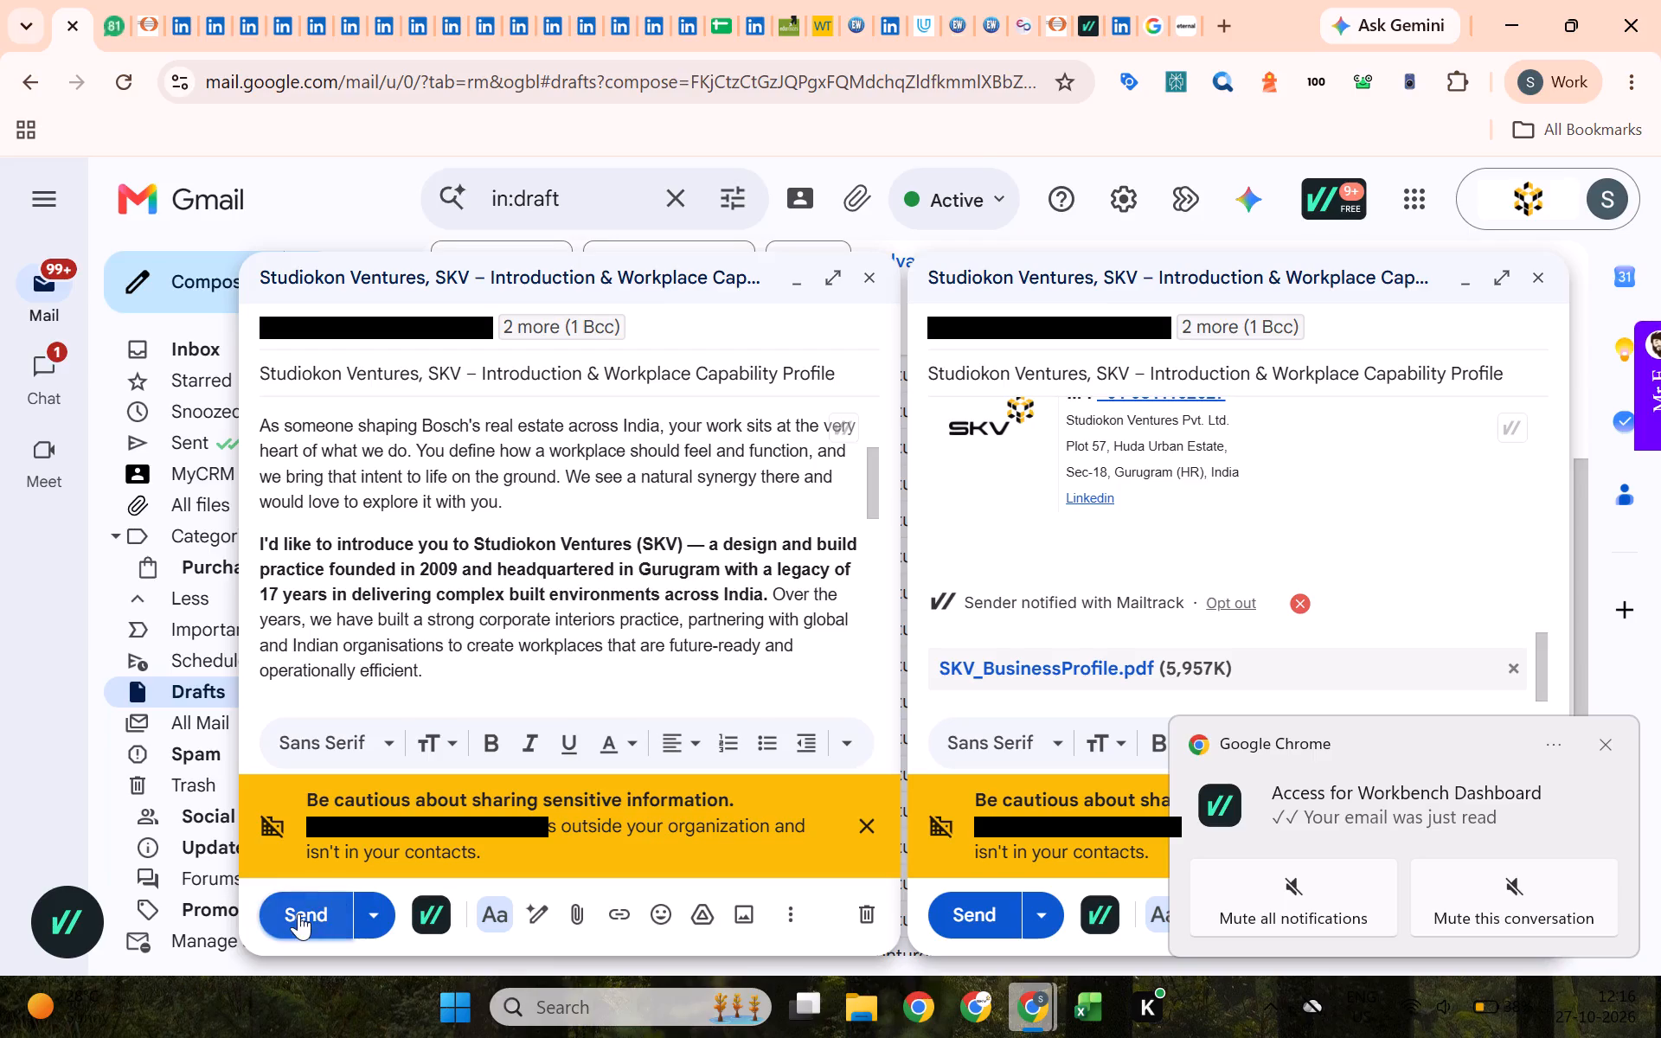
pyautogui.click(298, 913)
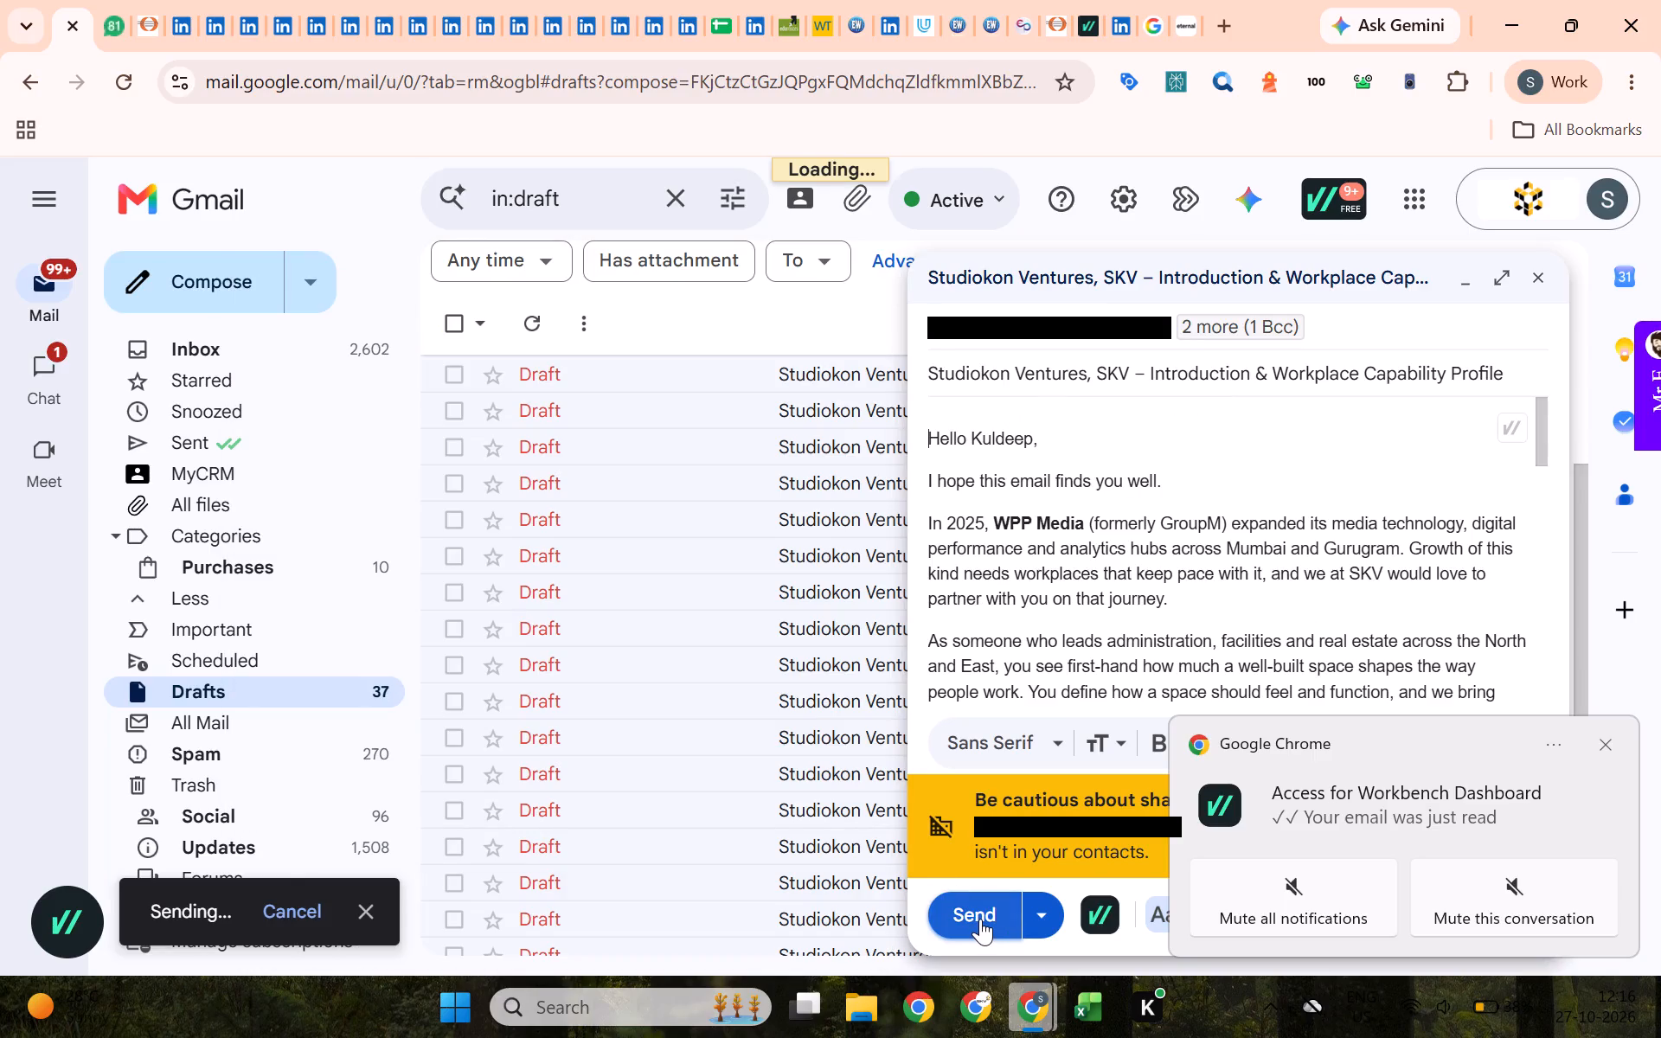
pyautogui.click(980, 919)
# Open the NVIDIA and Godrej Group introduction drafts, check their signatures and SKV_BusinessProfile.pdf attachments, and send both.
pyautogui.click(853, 445)
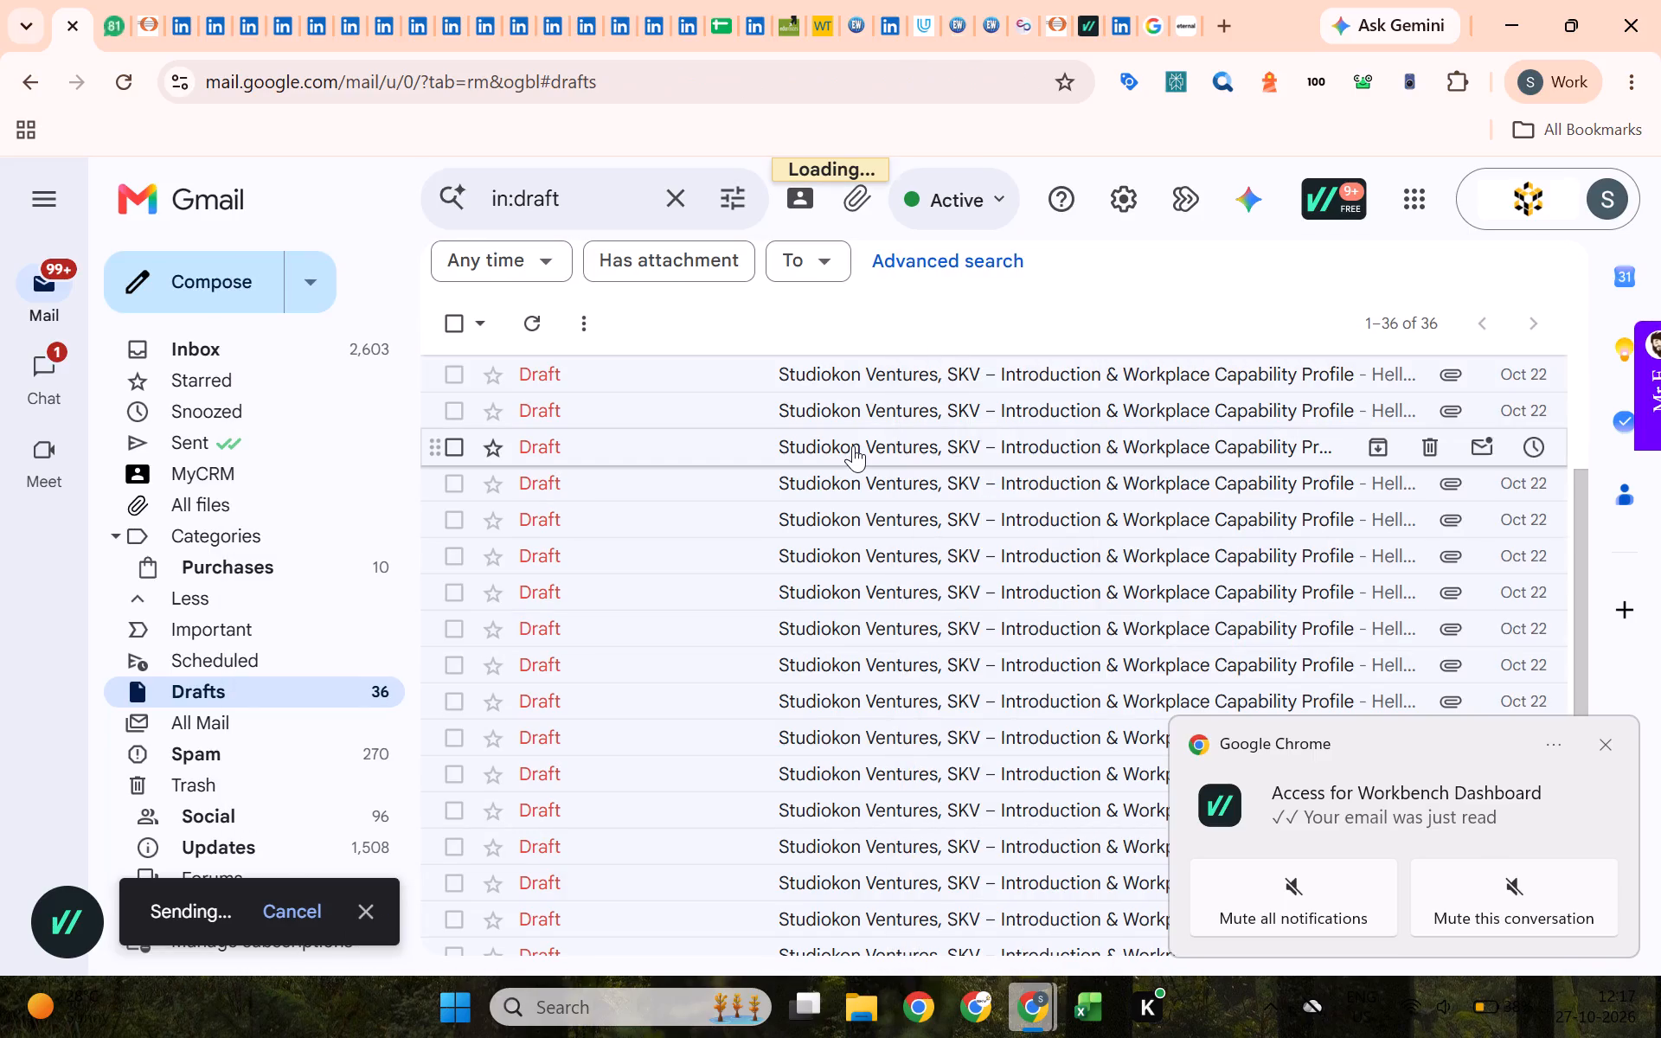
pyautogui.click(742, 693)
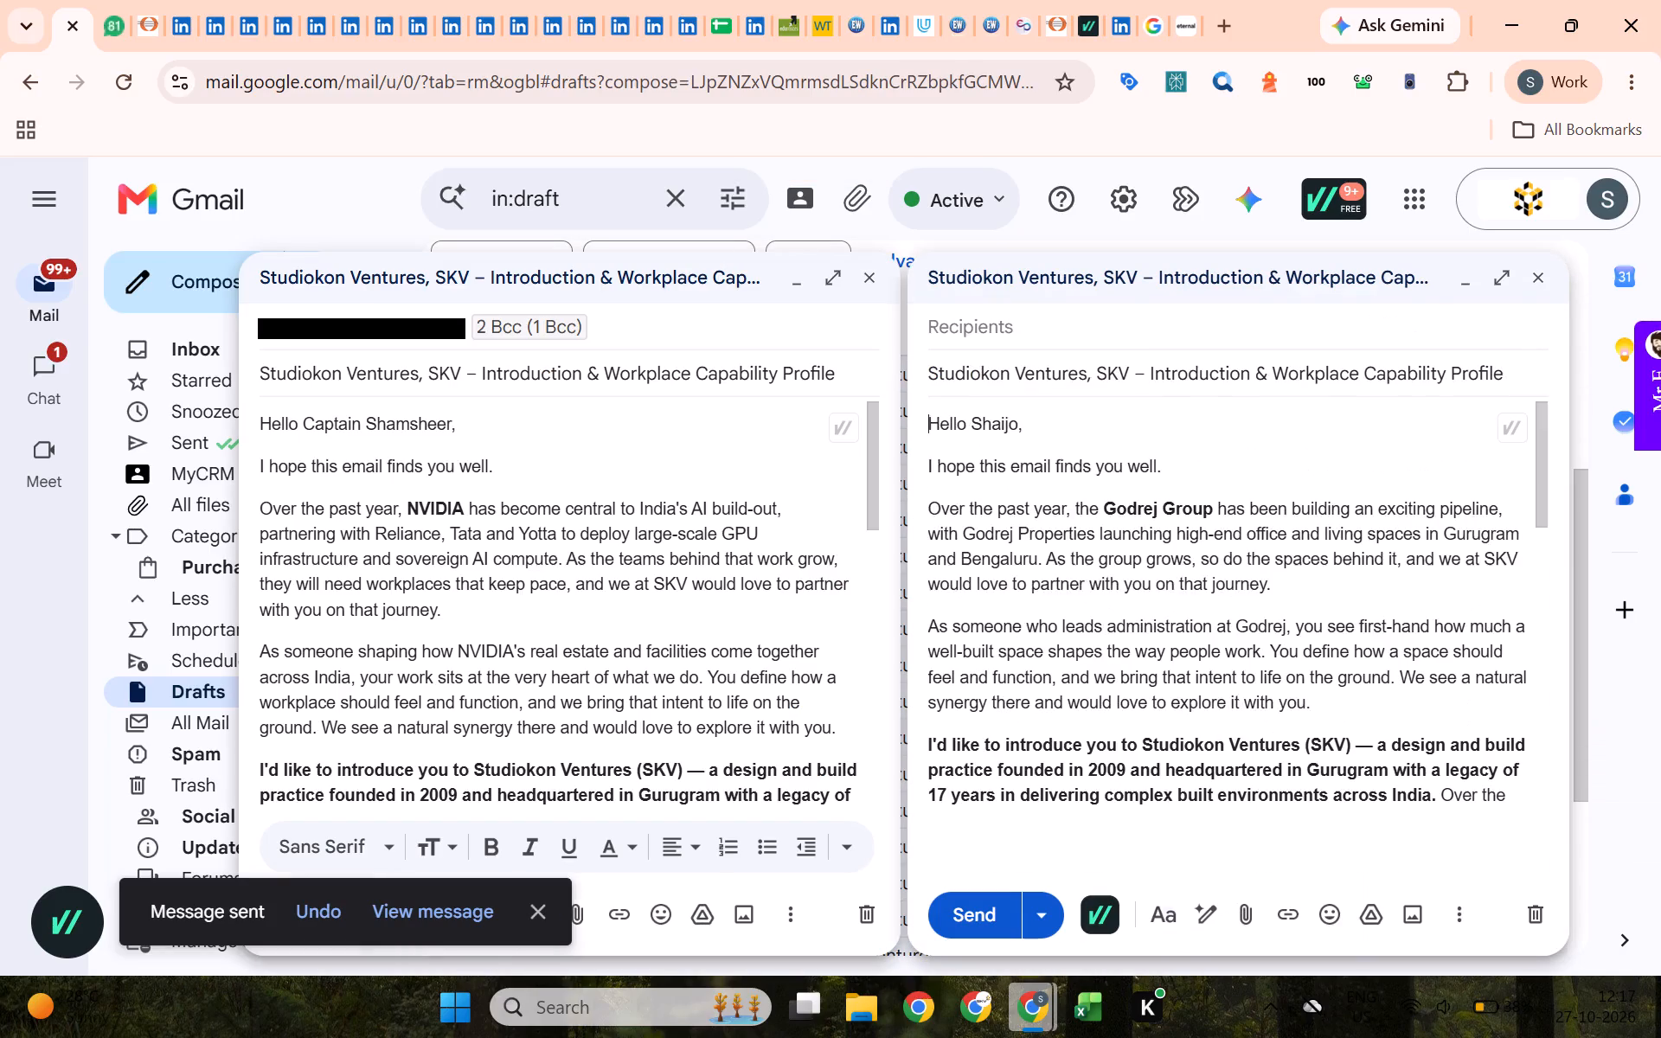
pyautogui.scroll(-4, 1148, 518)
pyautogui.scroll(-7, 660, 570)
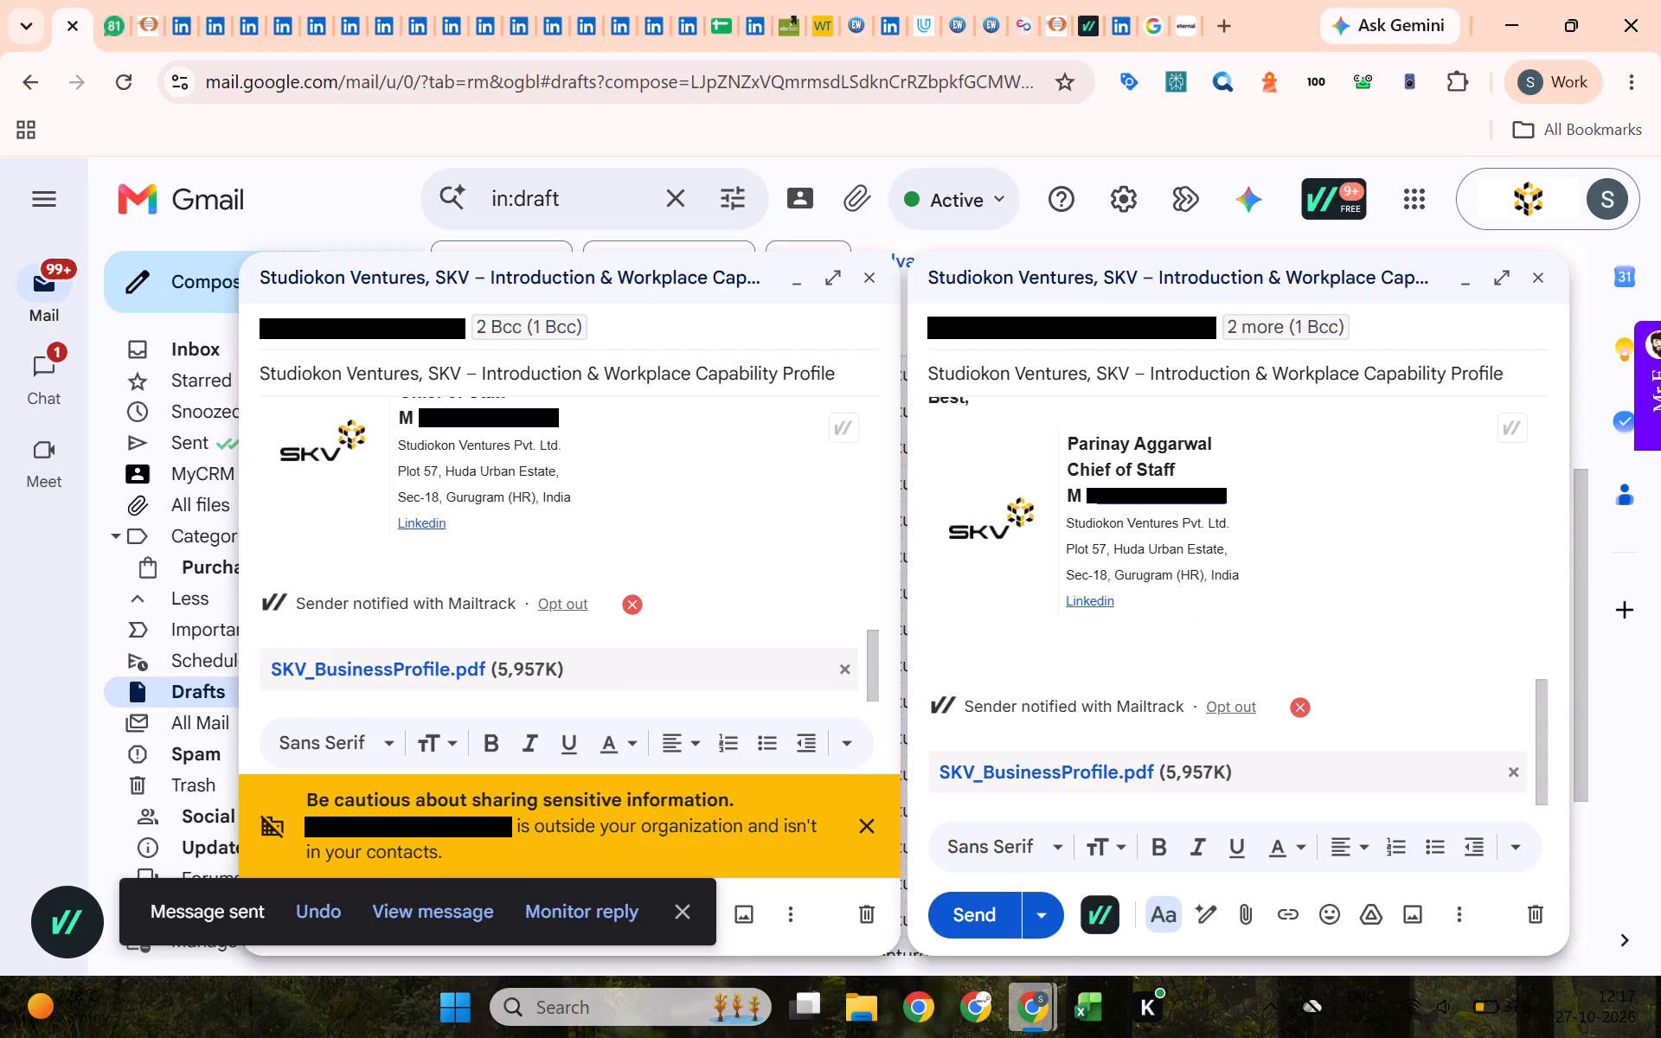
pyautogui.click(682, 907)
pyautogui.scroll(-5, 664, 648)
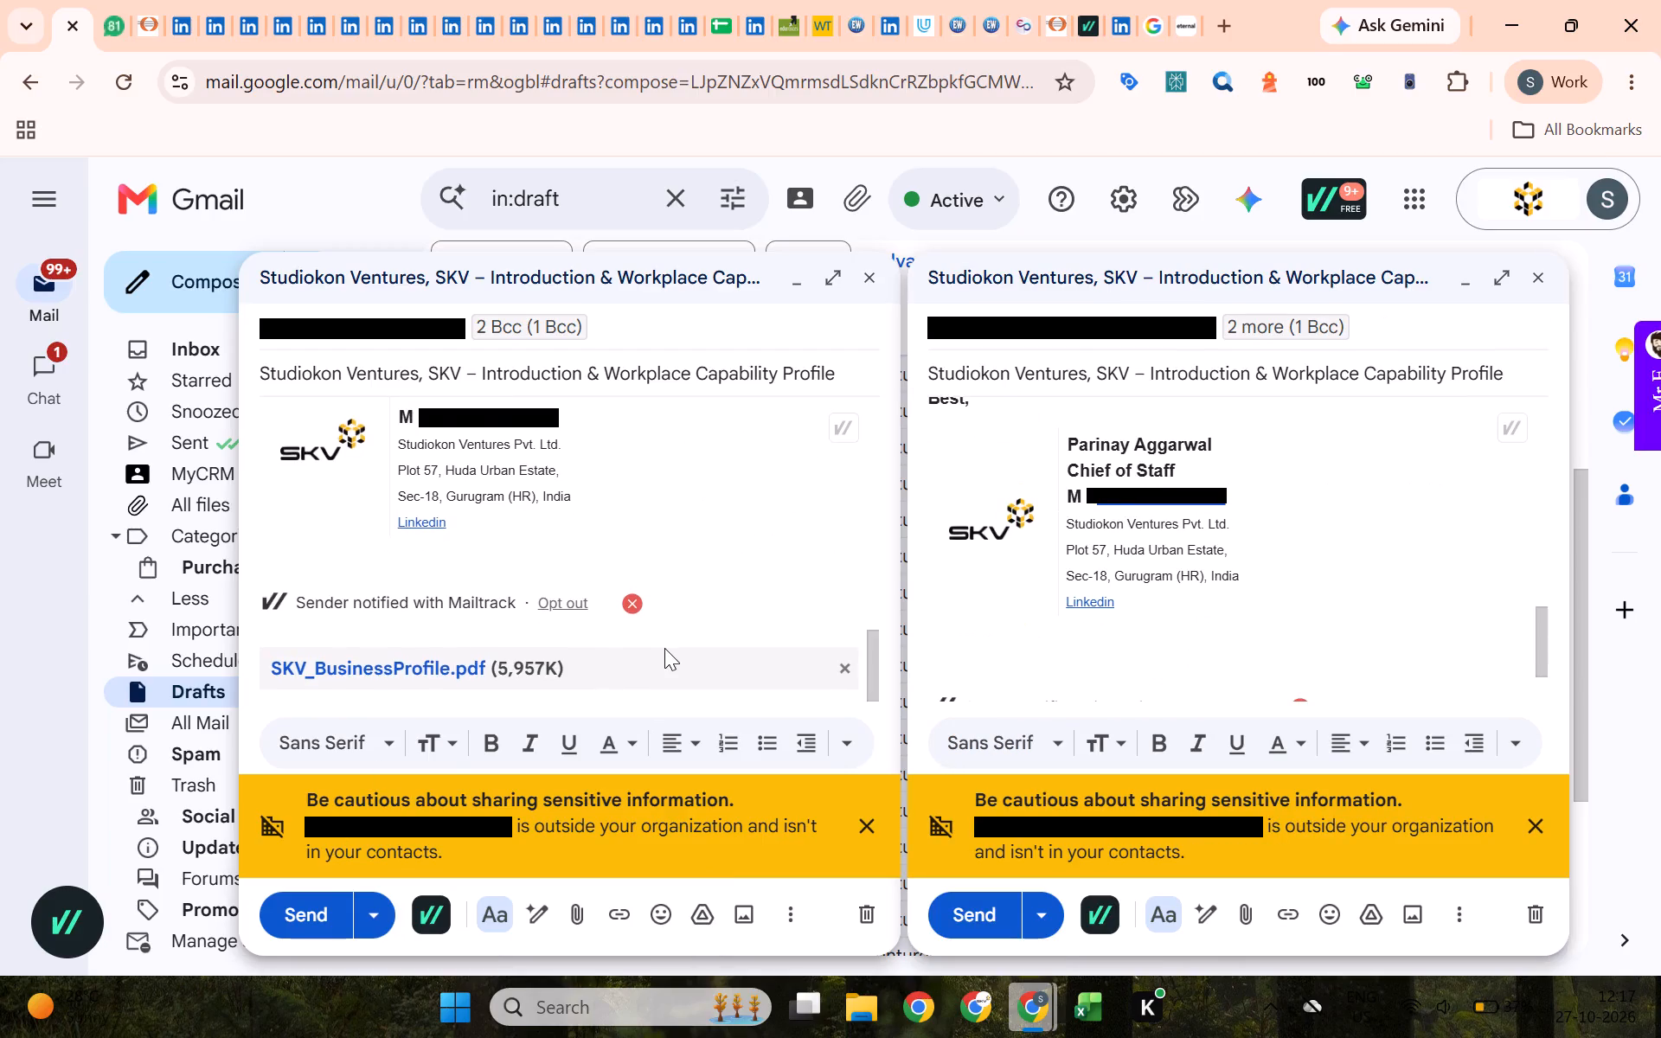
pyautogui.click(323, 917)
pyautogui.click(983, 912)
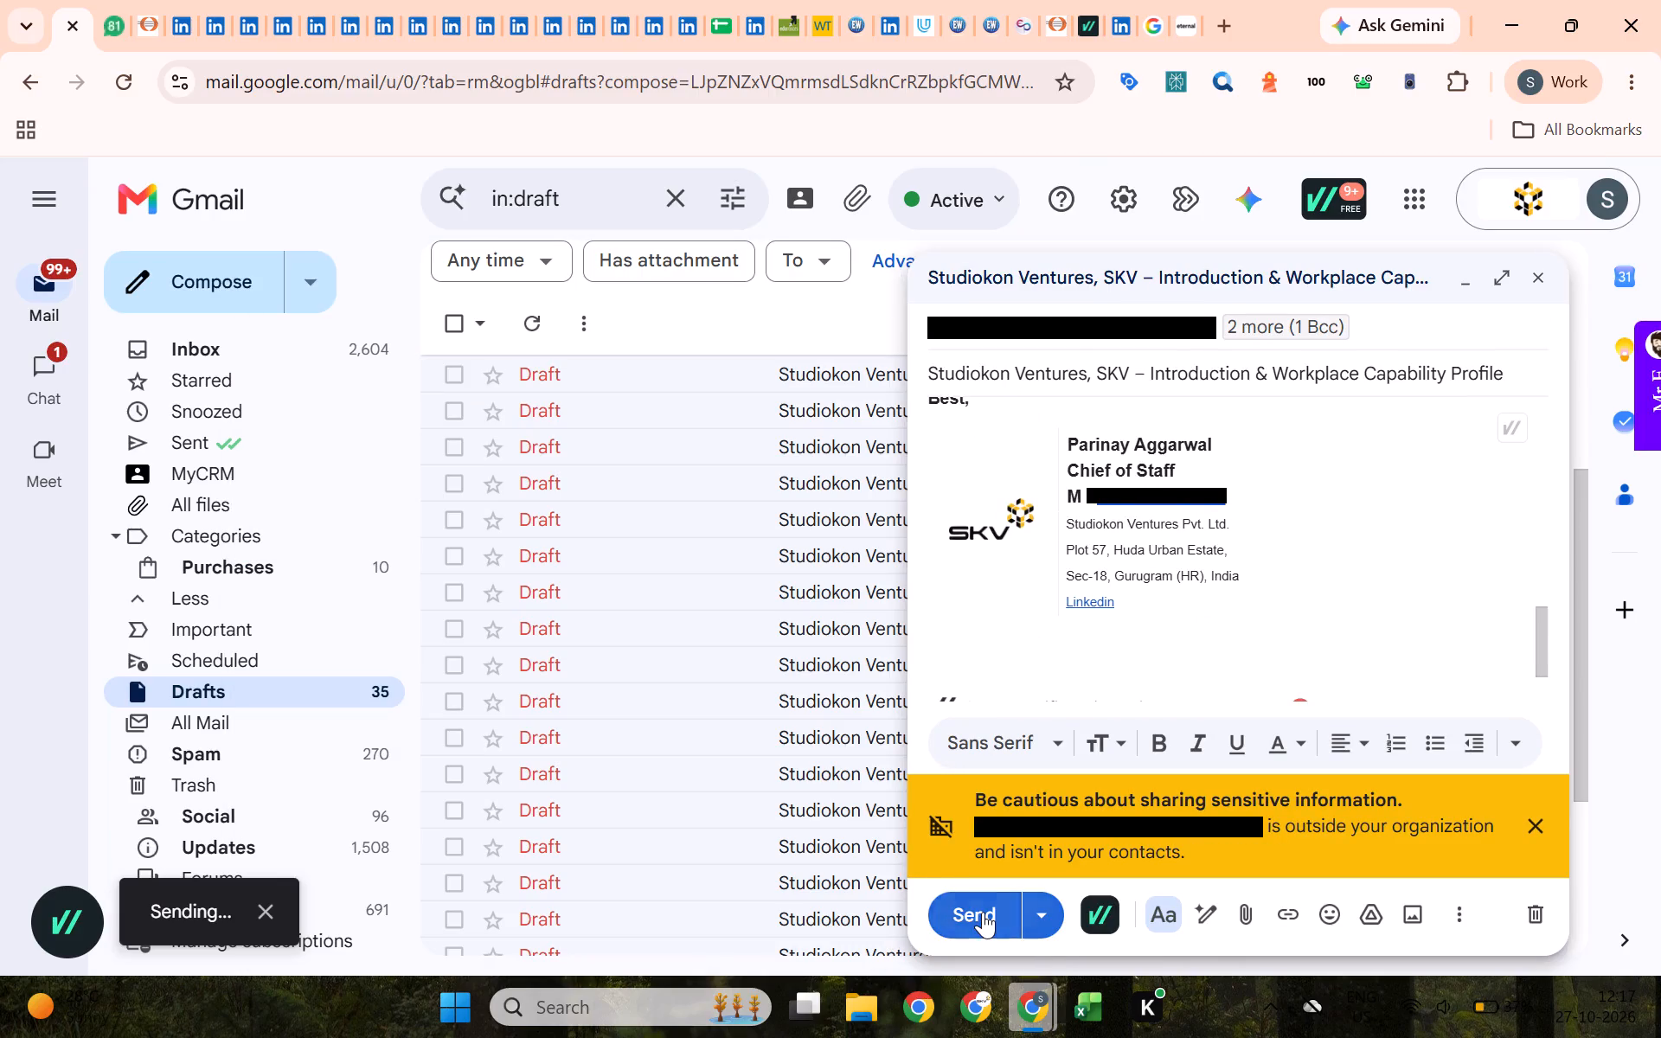
# Open the Swiggy and Hyundai Motor India introduction drafts for review.
pyautogui.click(964, 826)
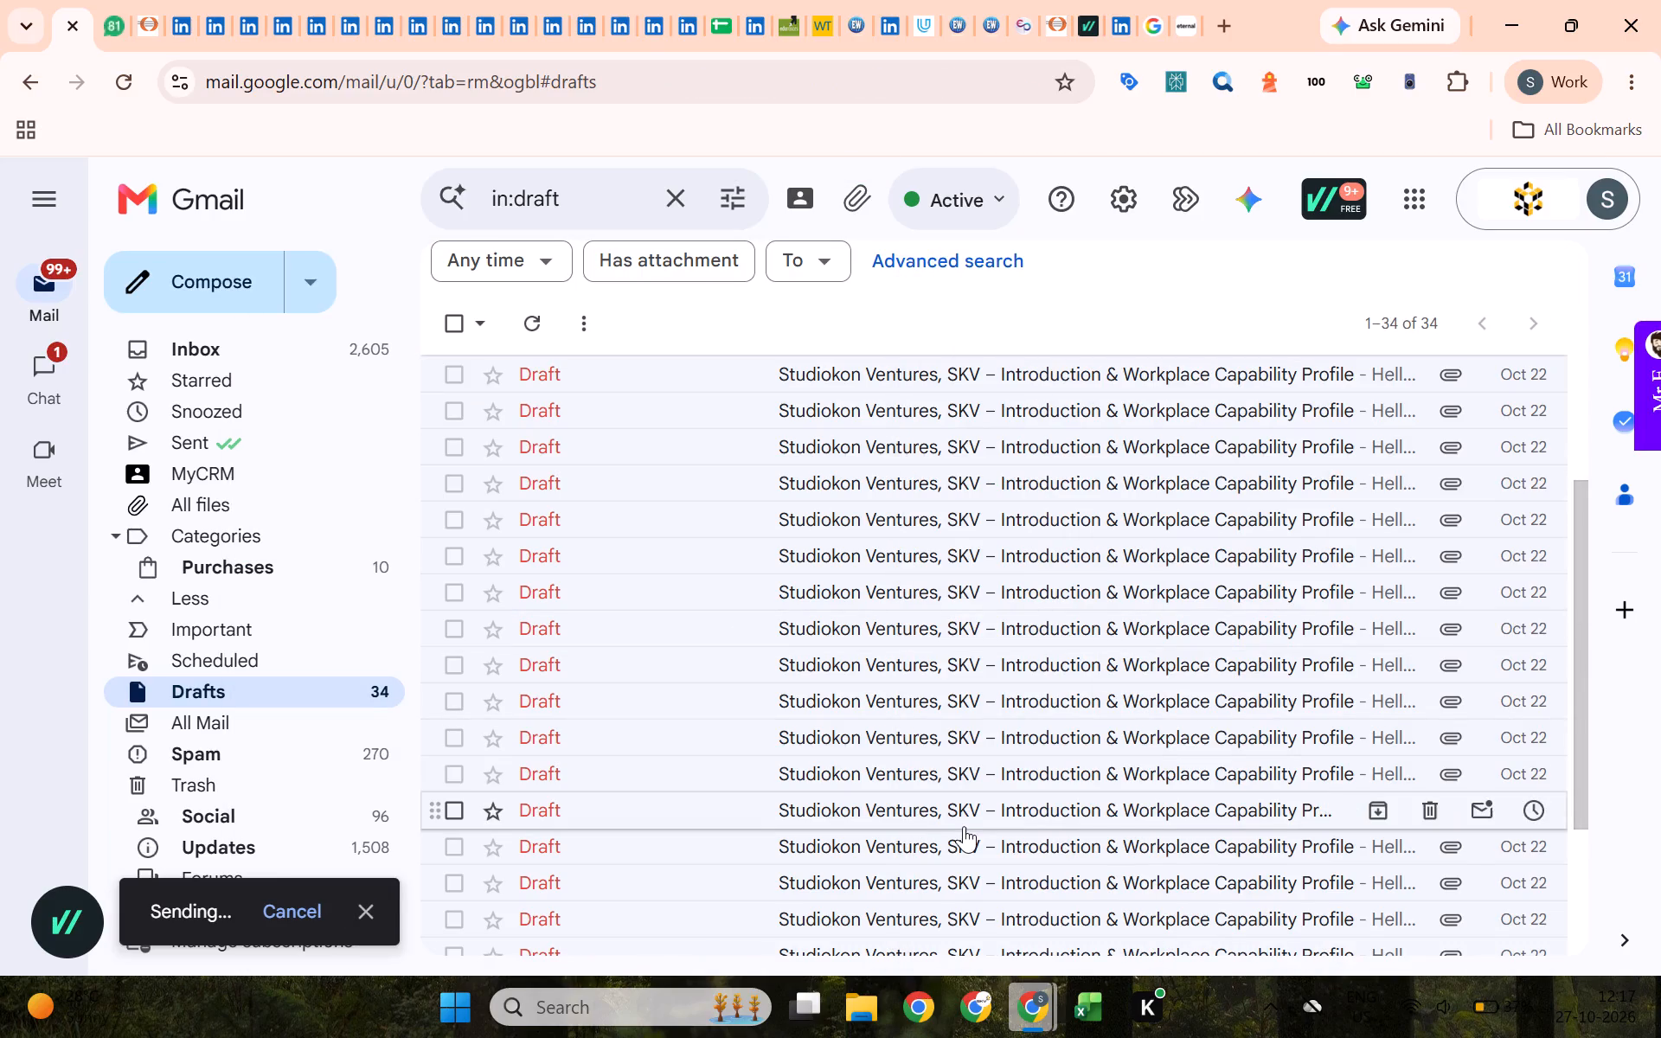
pyautogui.click(786, 603)
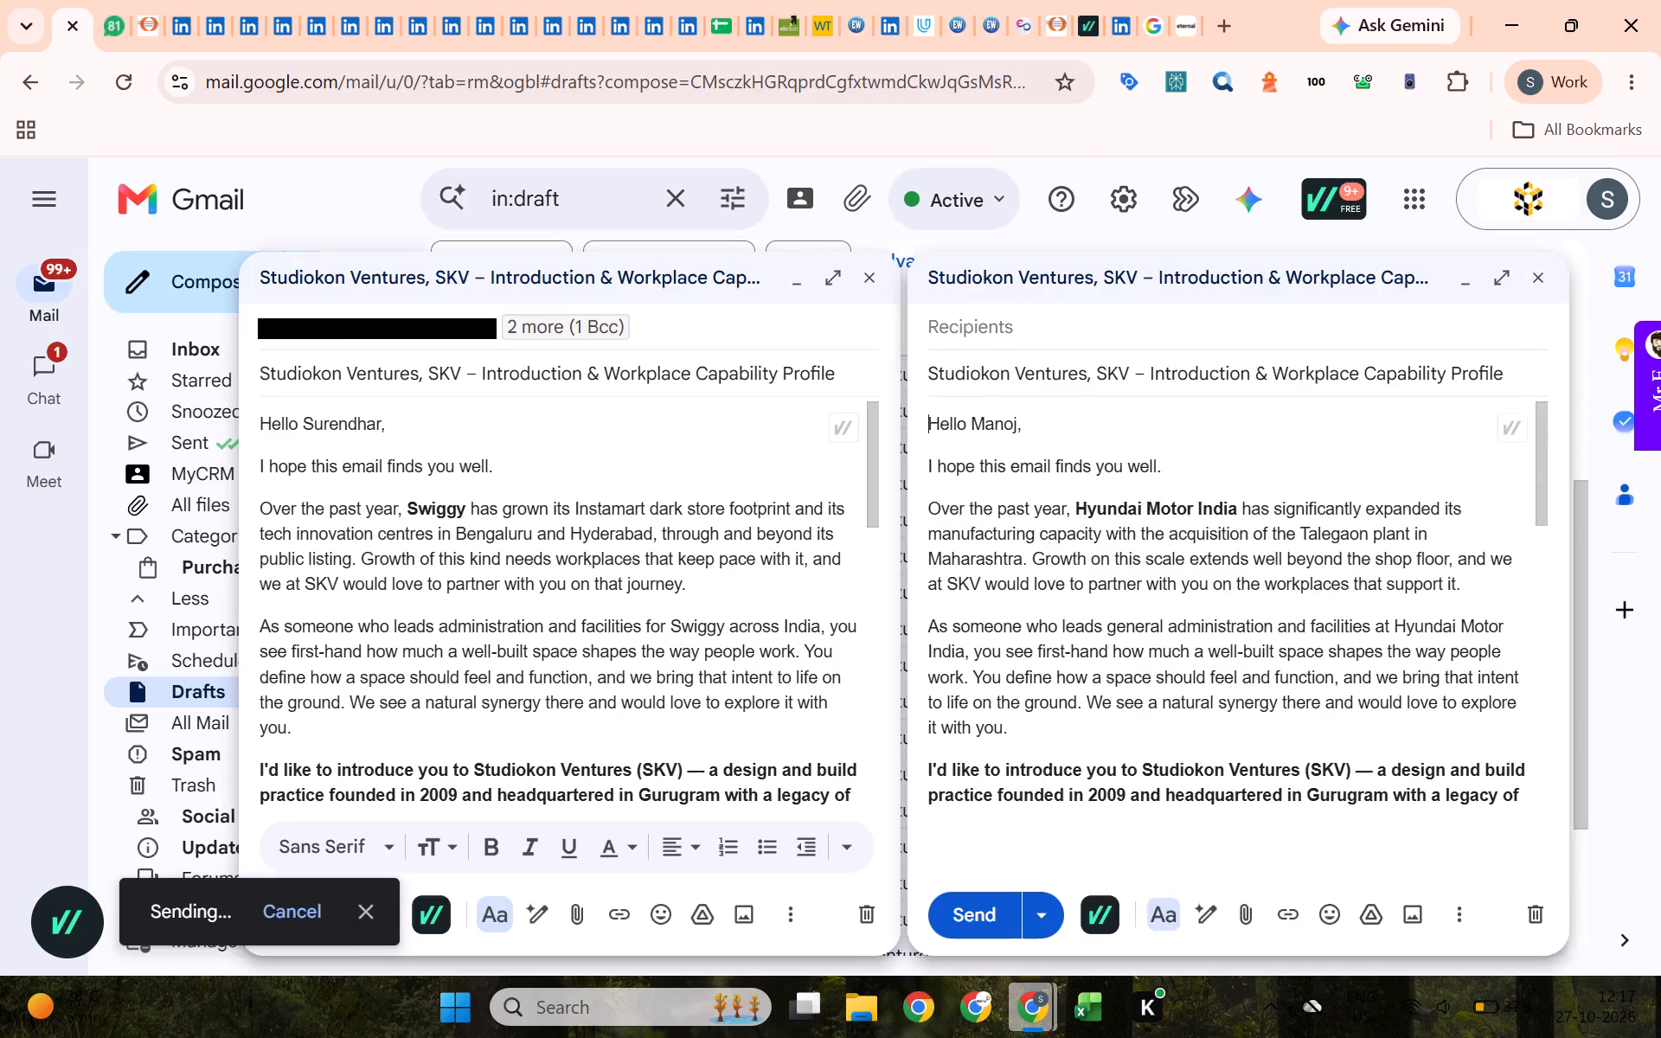
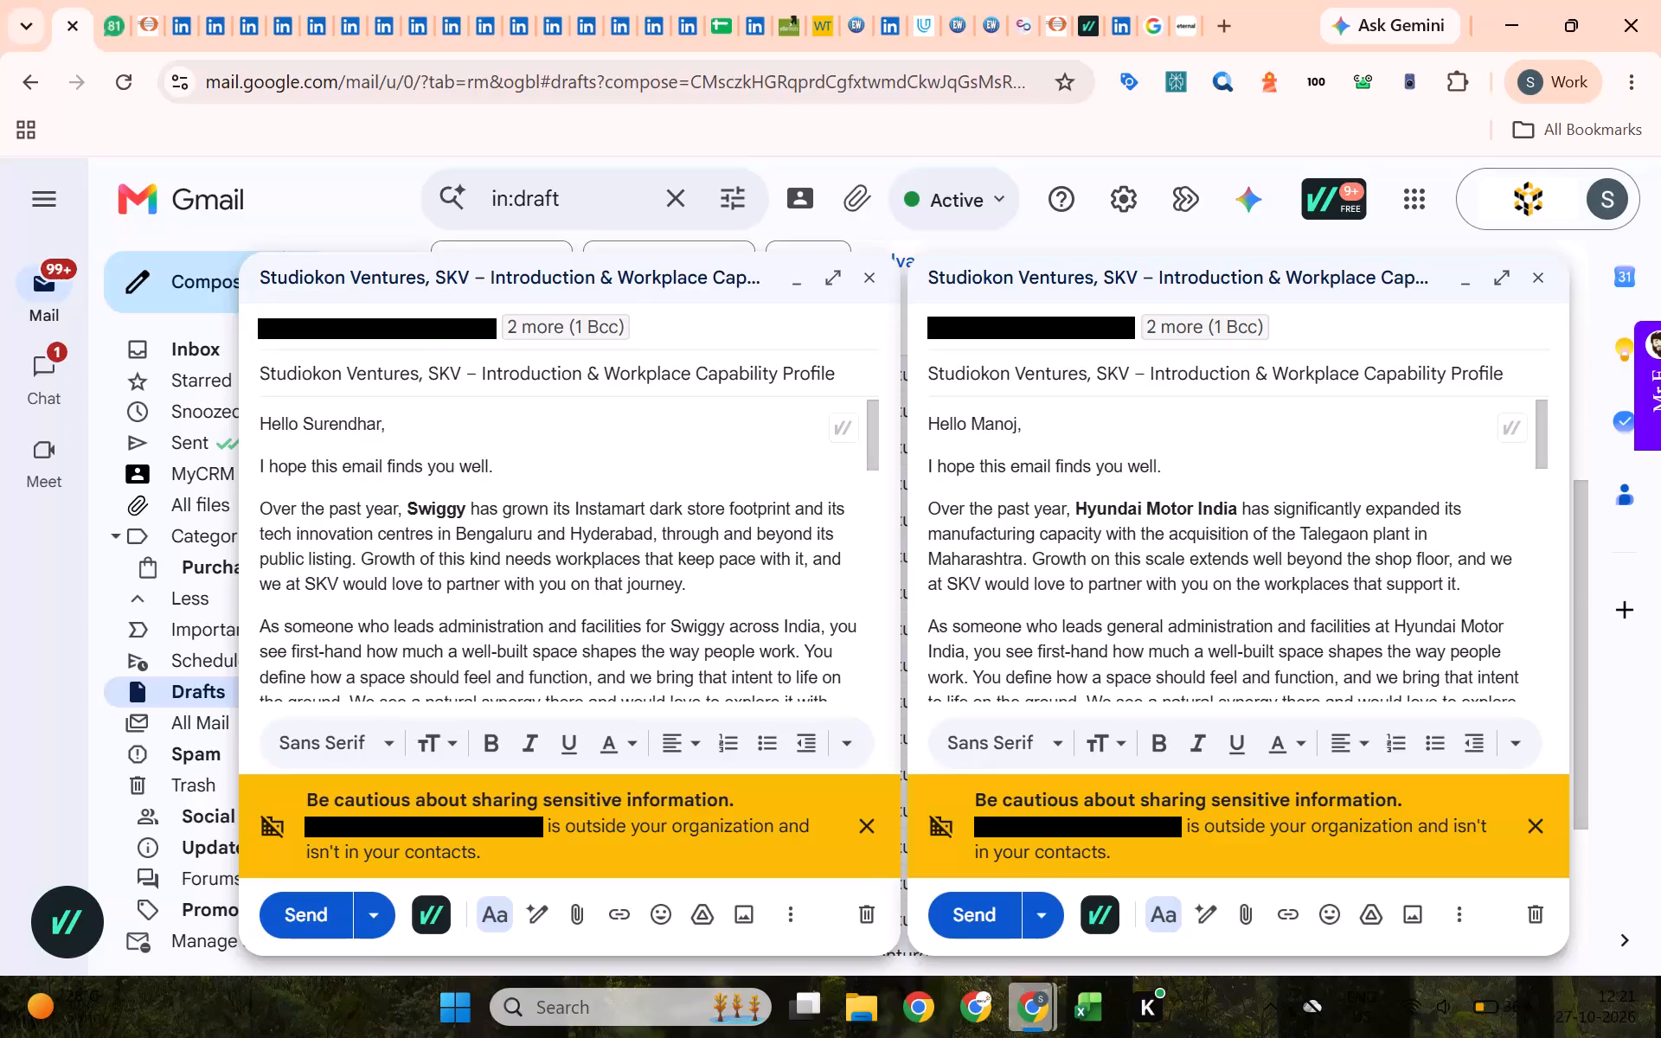
# Check the SKV introduction drafts addressed to the Swiggy and Hyundai Motor India contacts and send both.
pyautogui.click(574, 603)
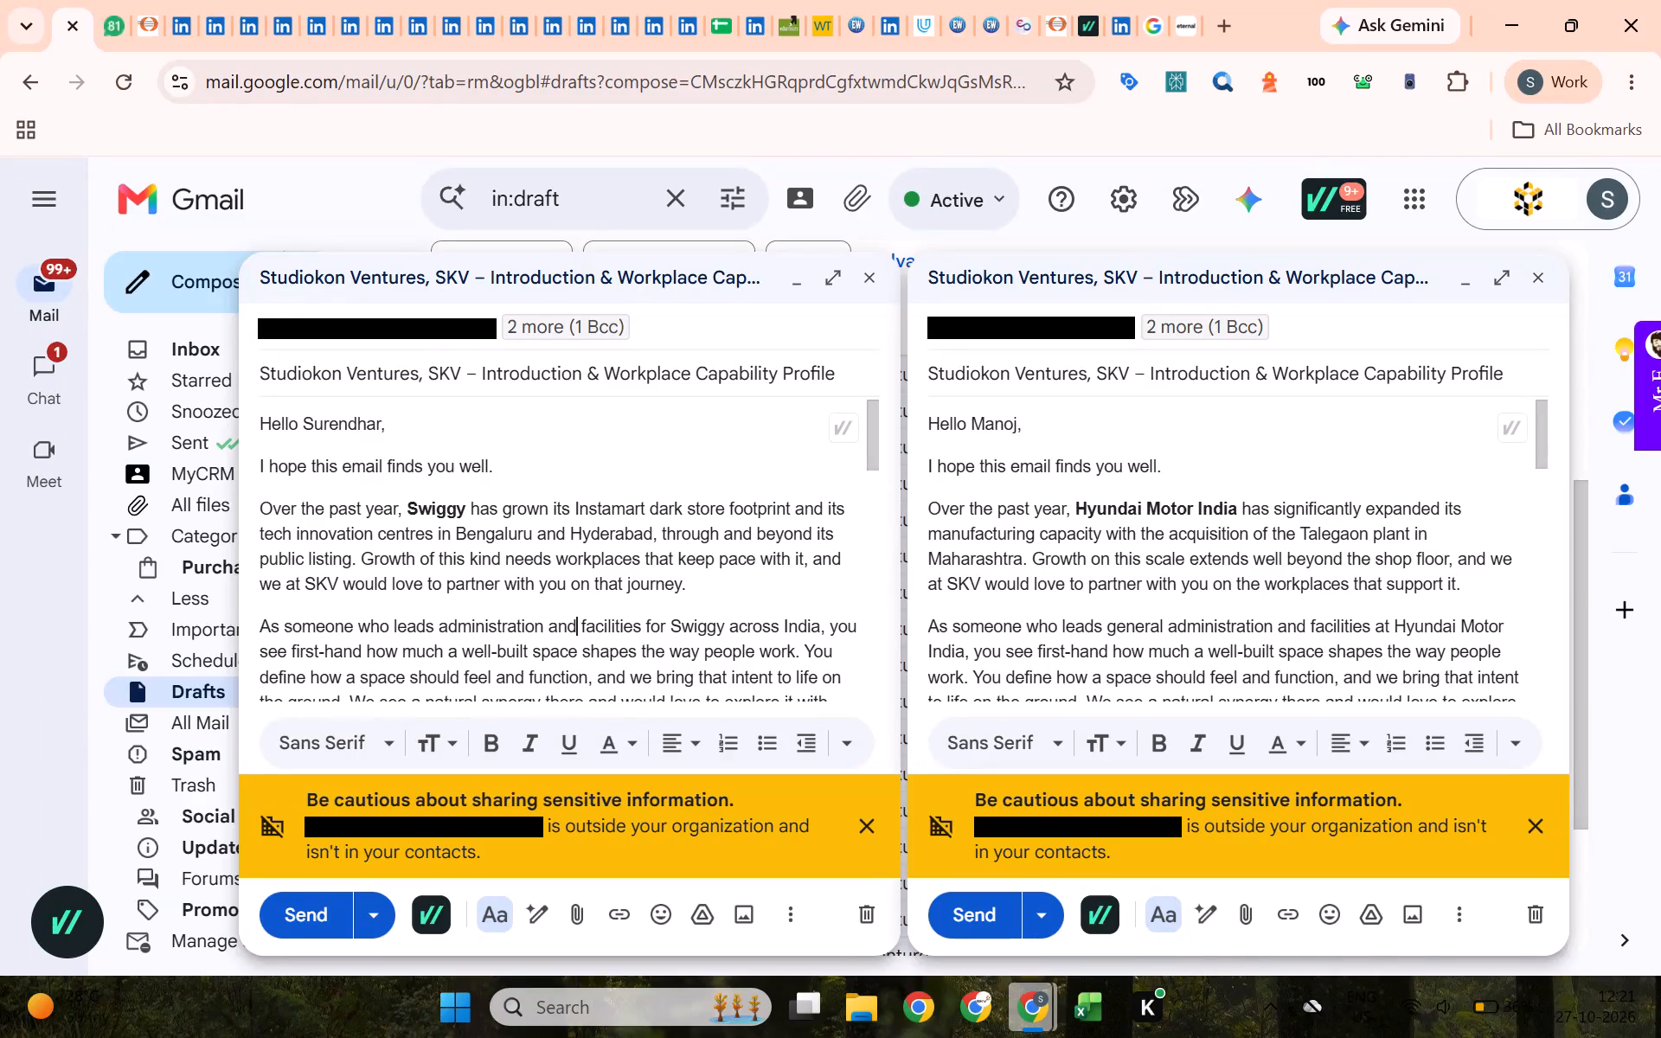
pyautogui.click(574, 603)
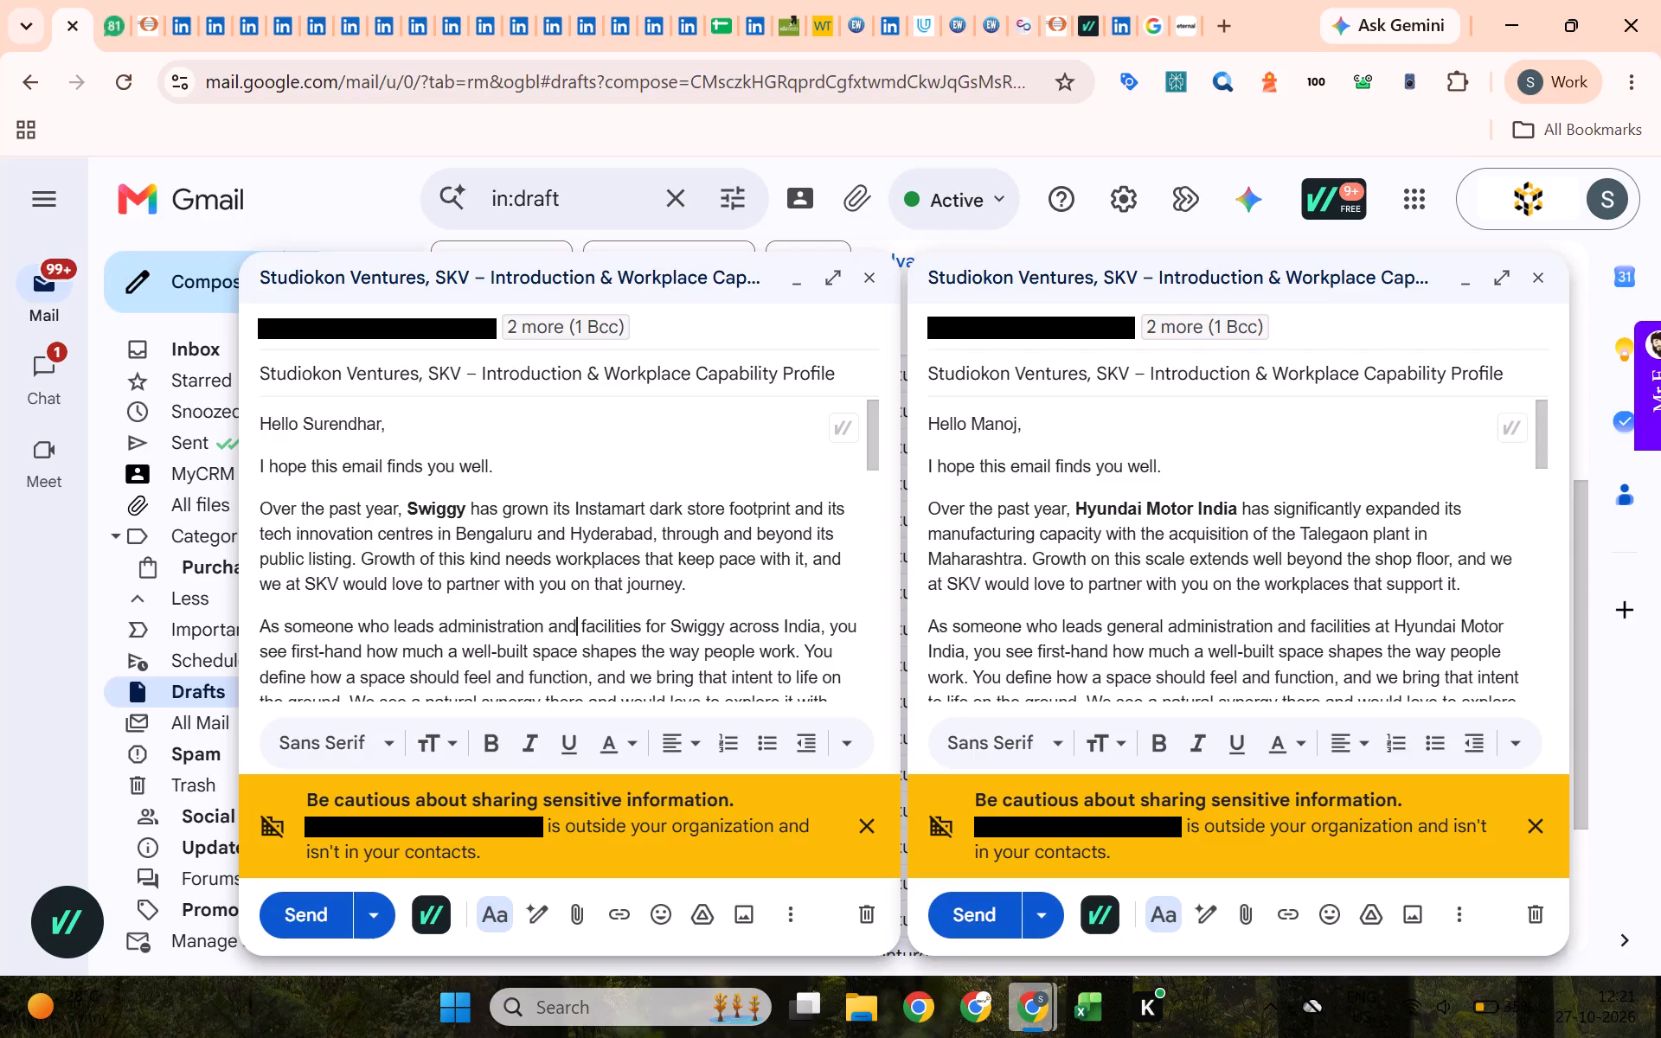
pyautogui.scroll(-1, 638, 586)
pyautogui.scroll(4, 638, 586)
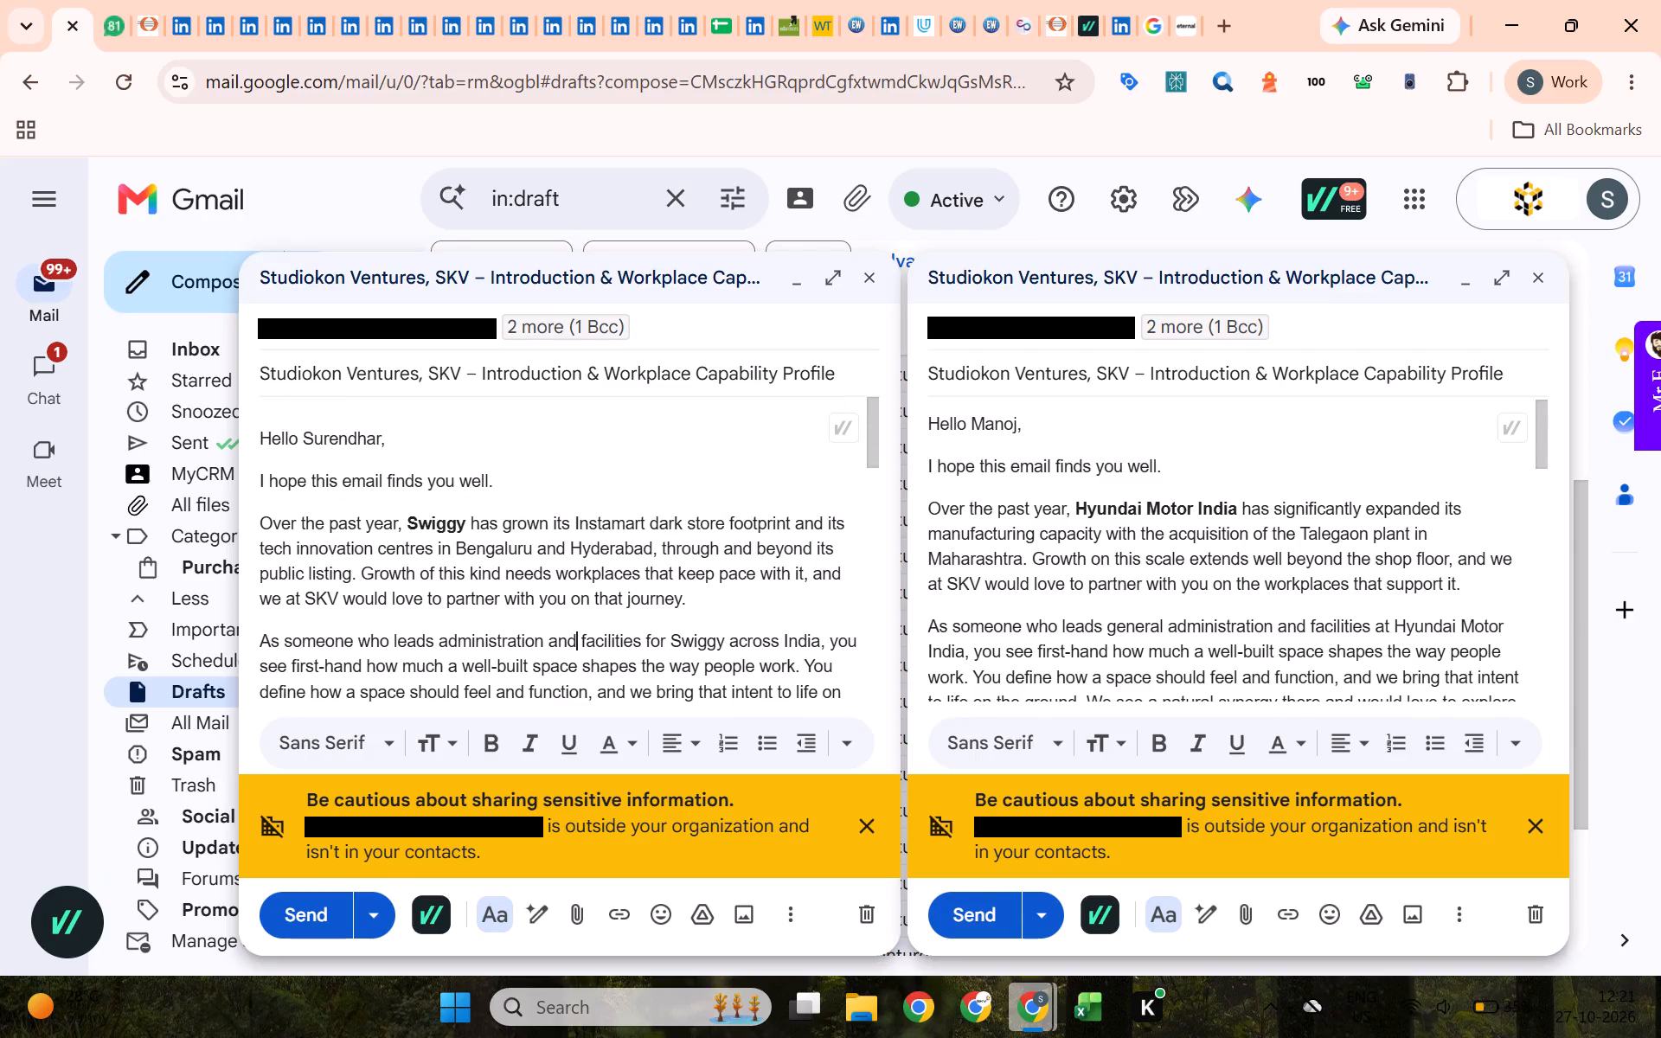
pyautogui.hscroll(1, 1261, 612)
pyautogui.scroll(-1, 516, 625)
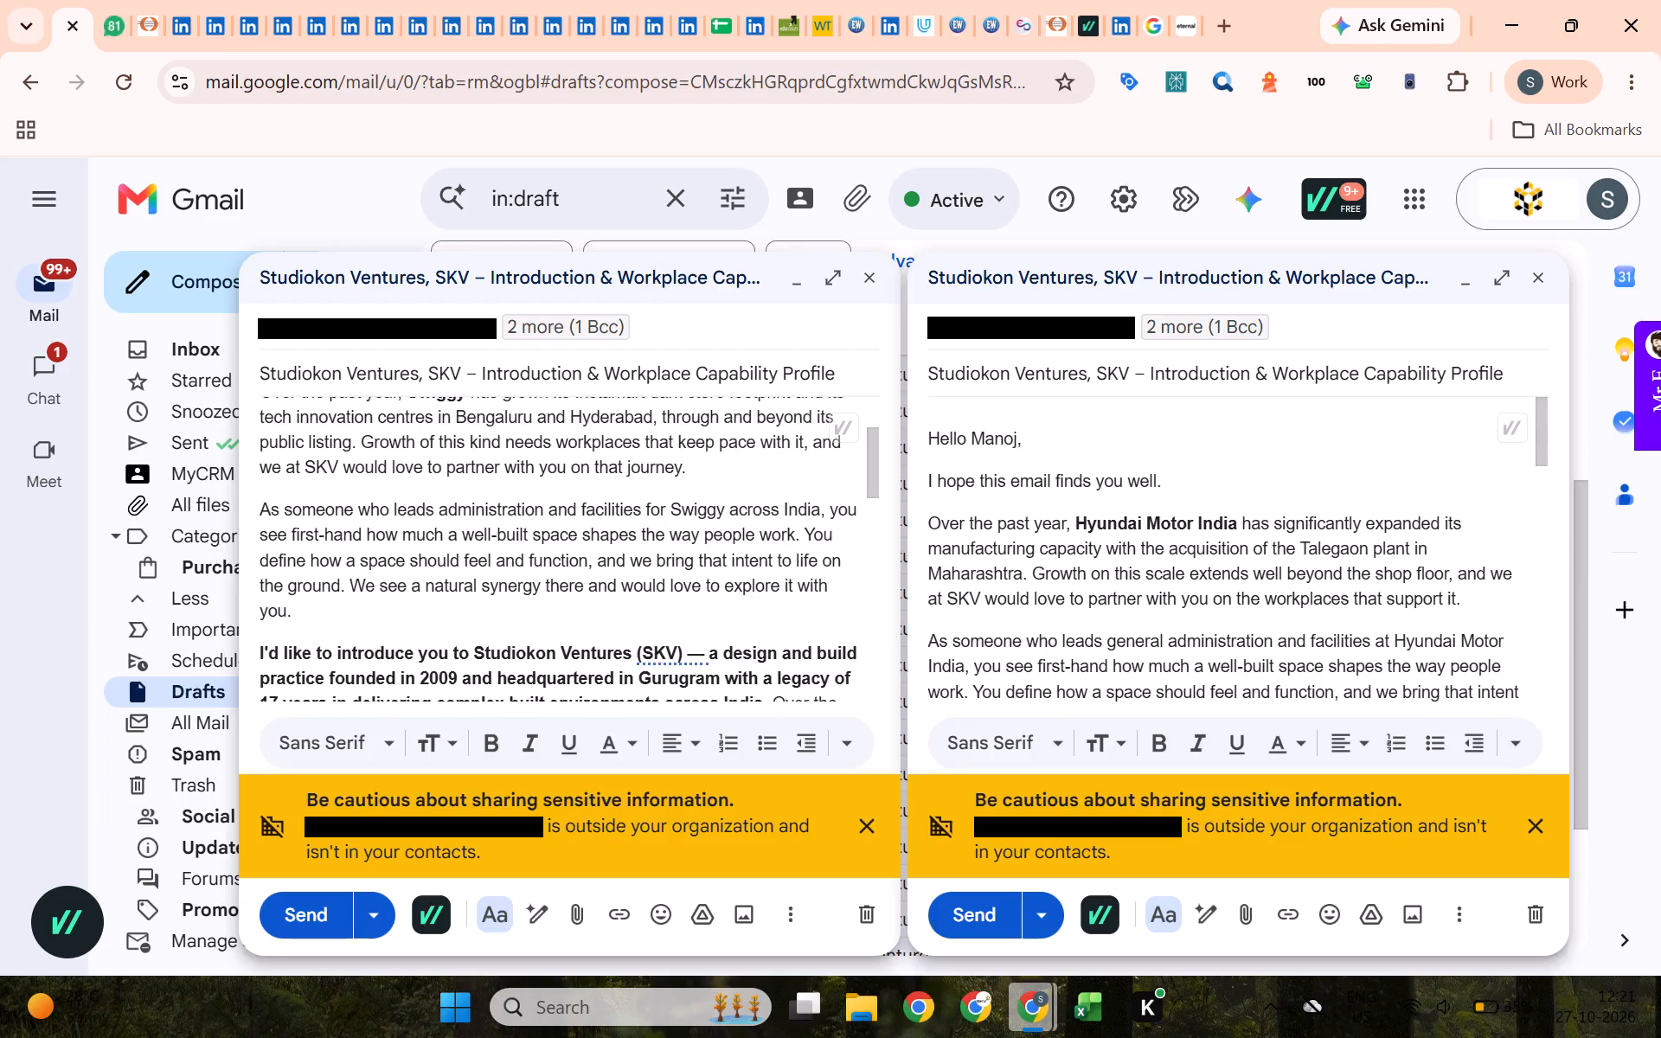
pyautogui.scroll(-1, 516, 625)
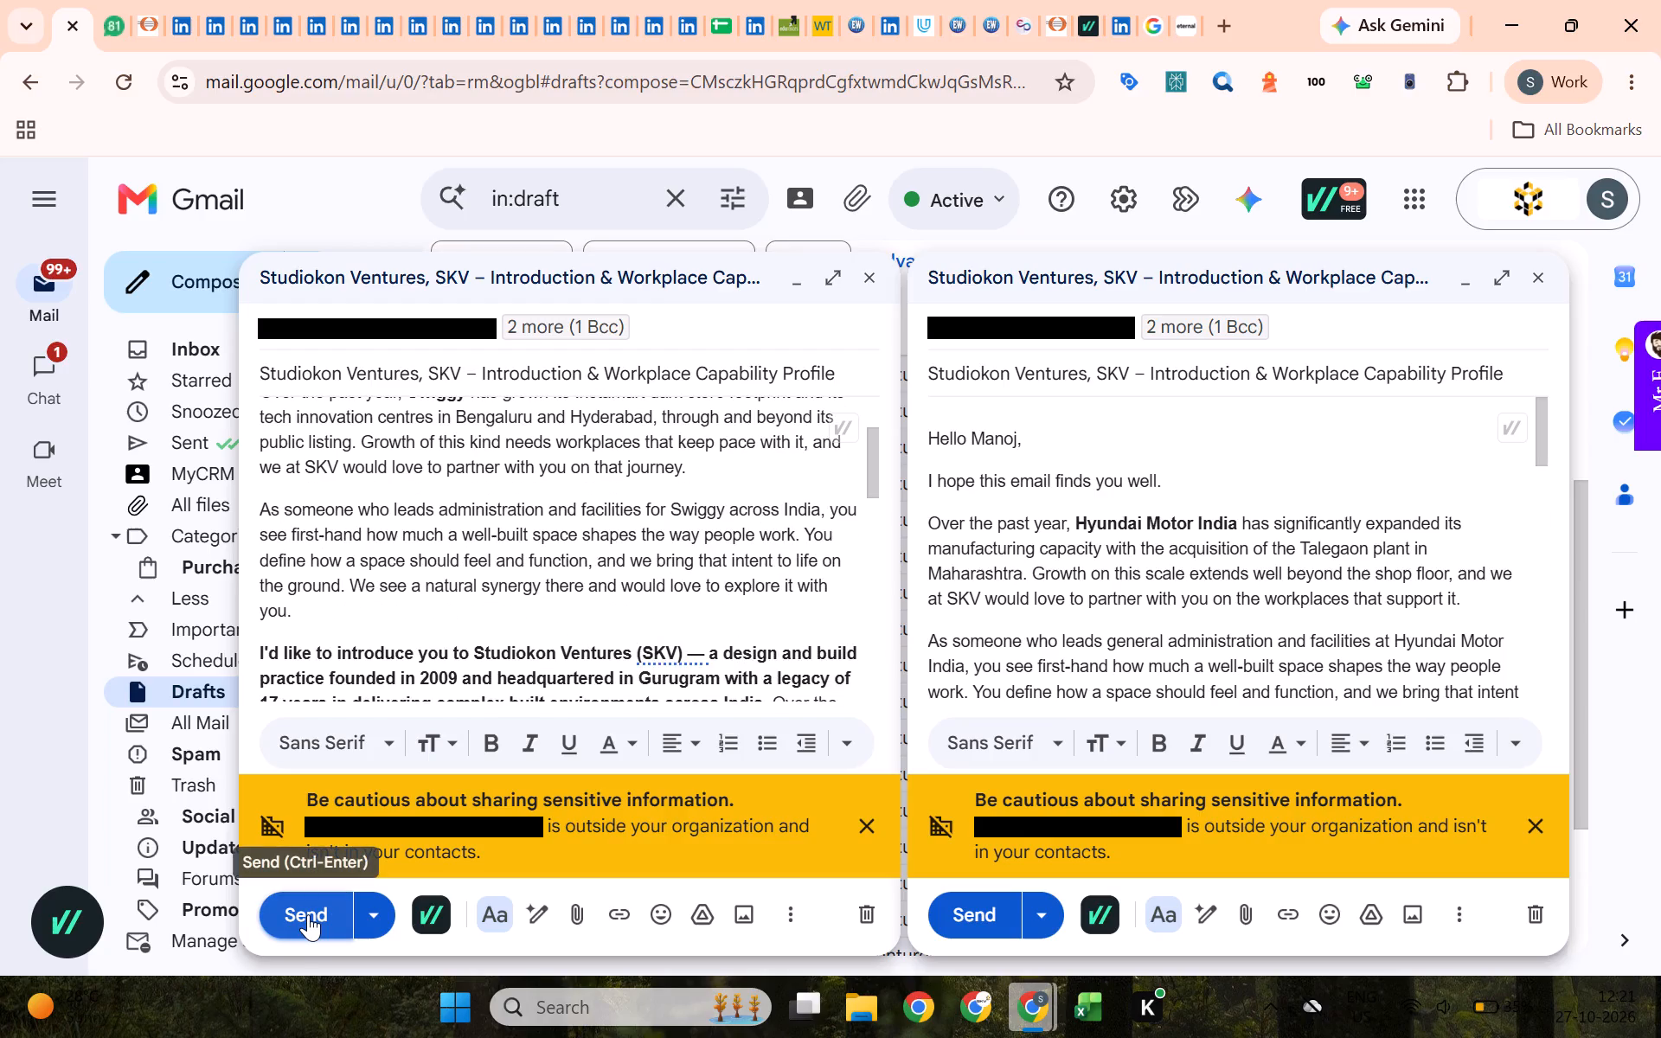
pyautogui.click(308, 914)
pyautogui.click(987, 904)
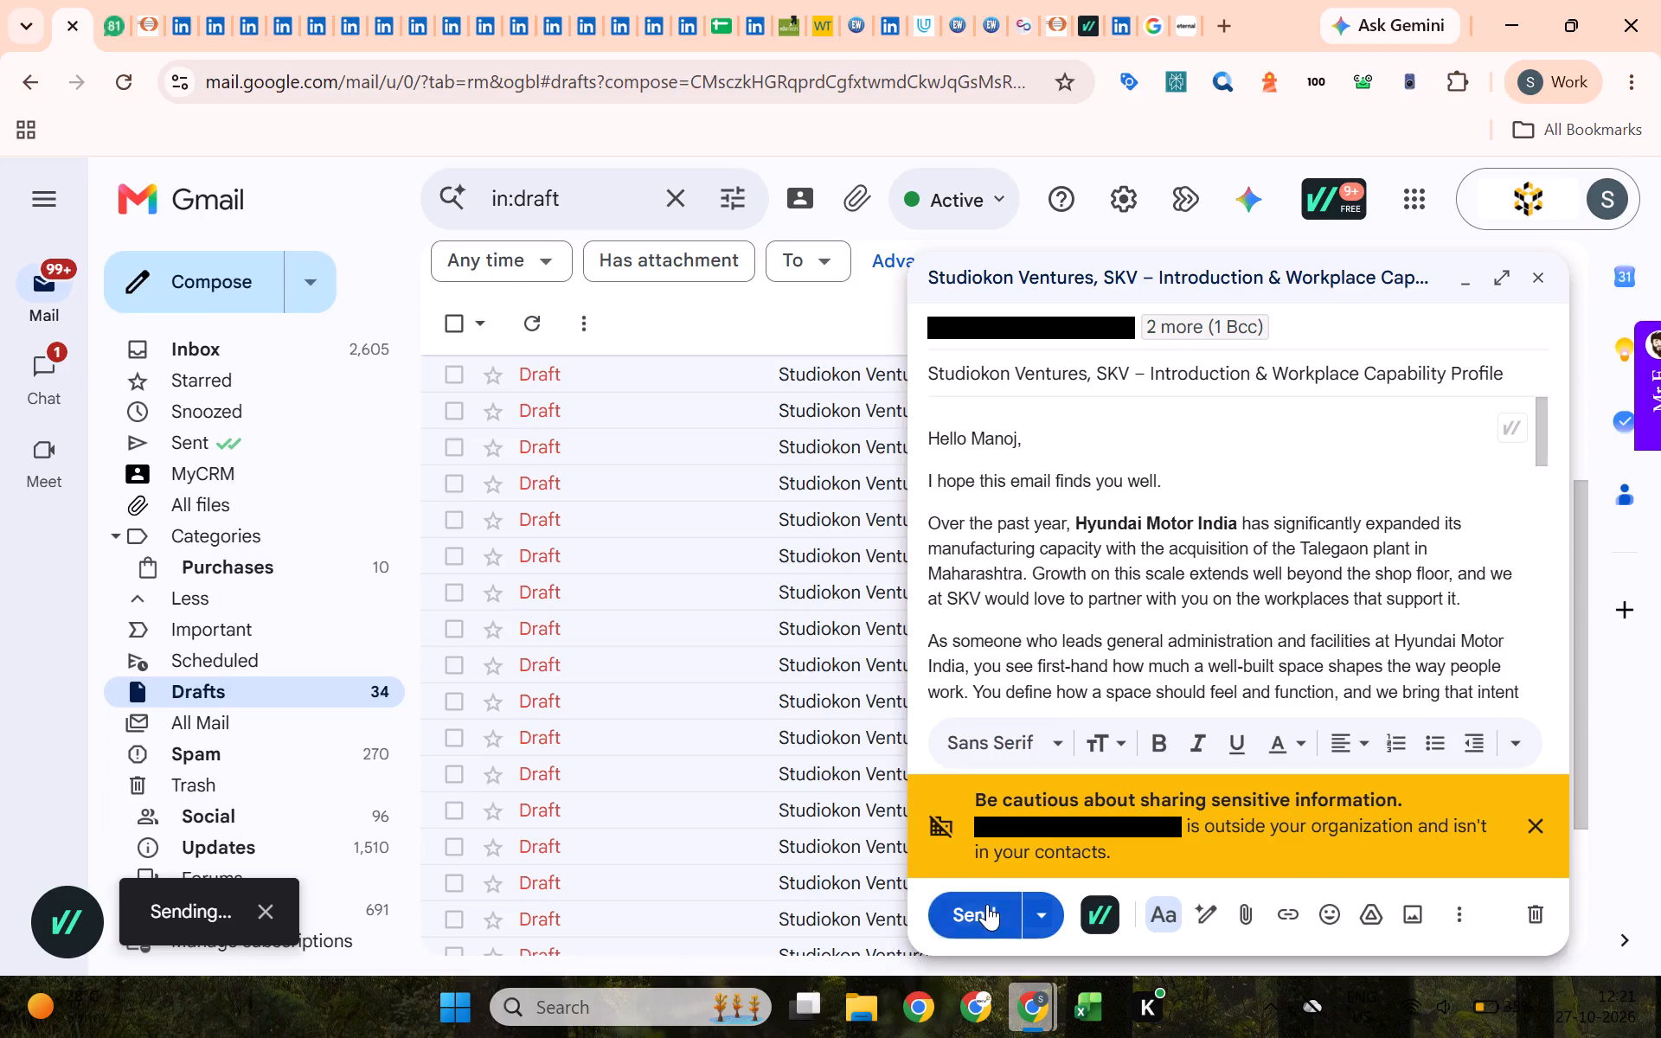
pyautogui.click(879, 551)
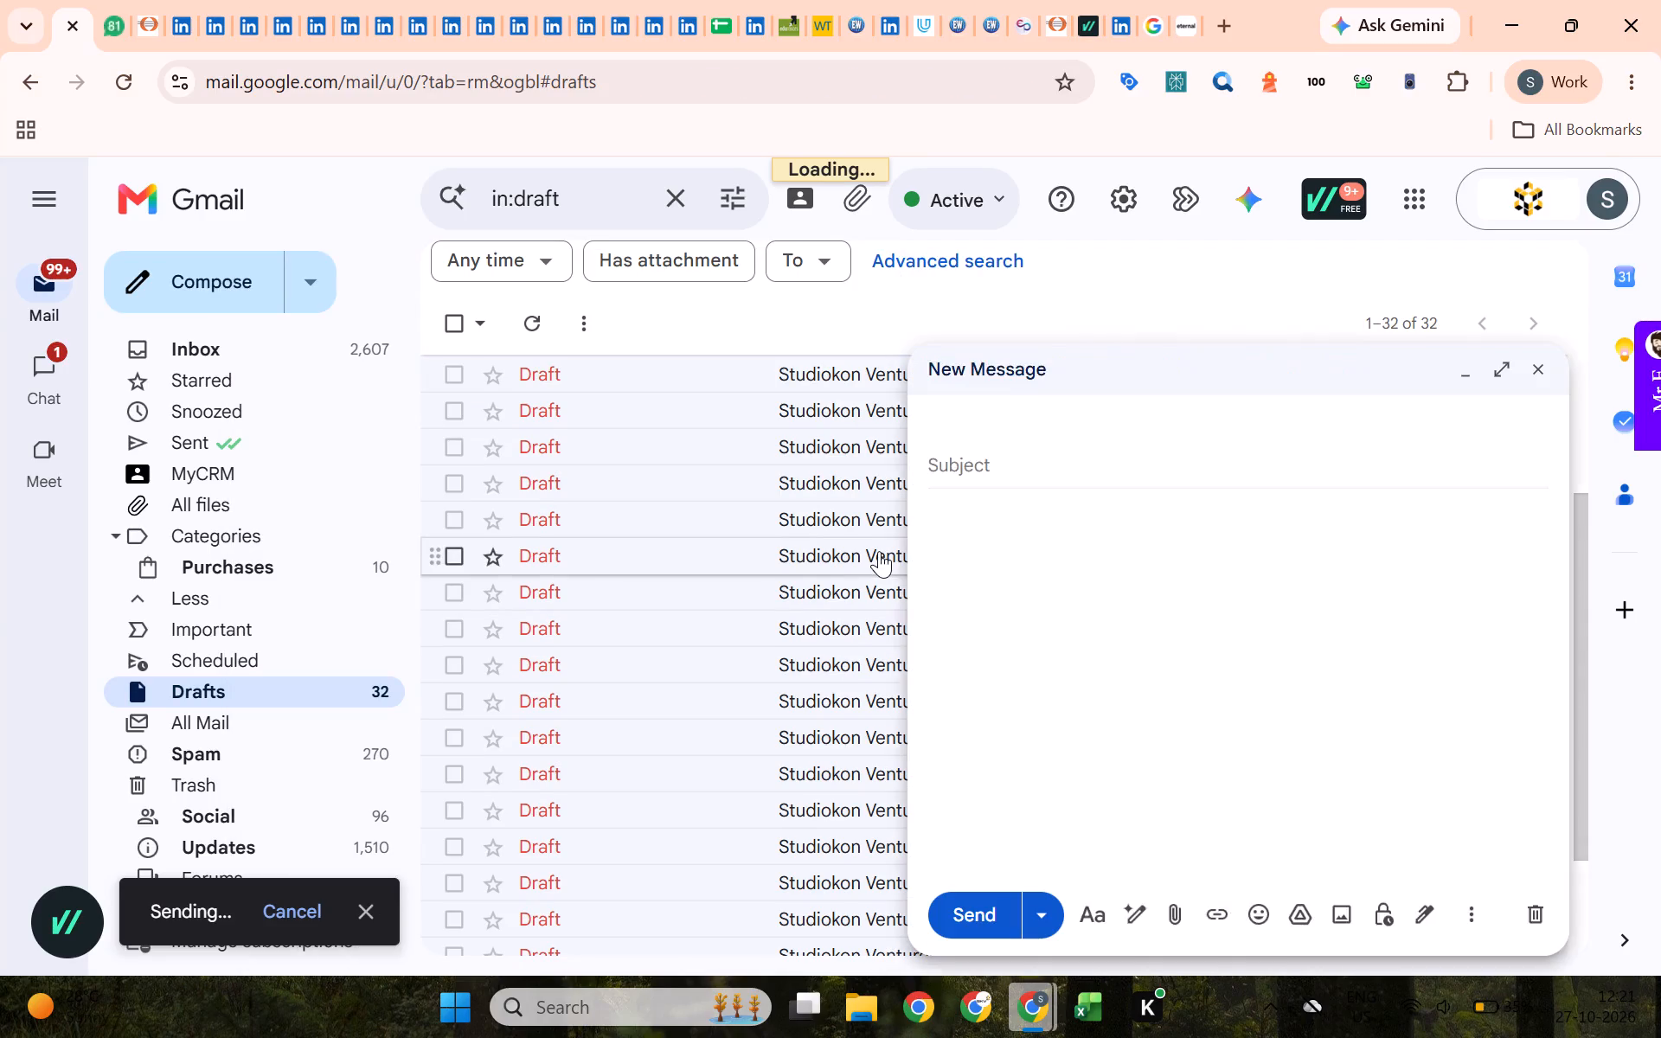
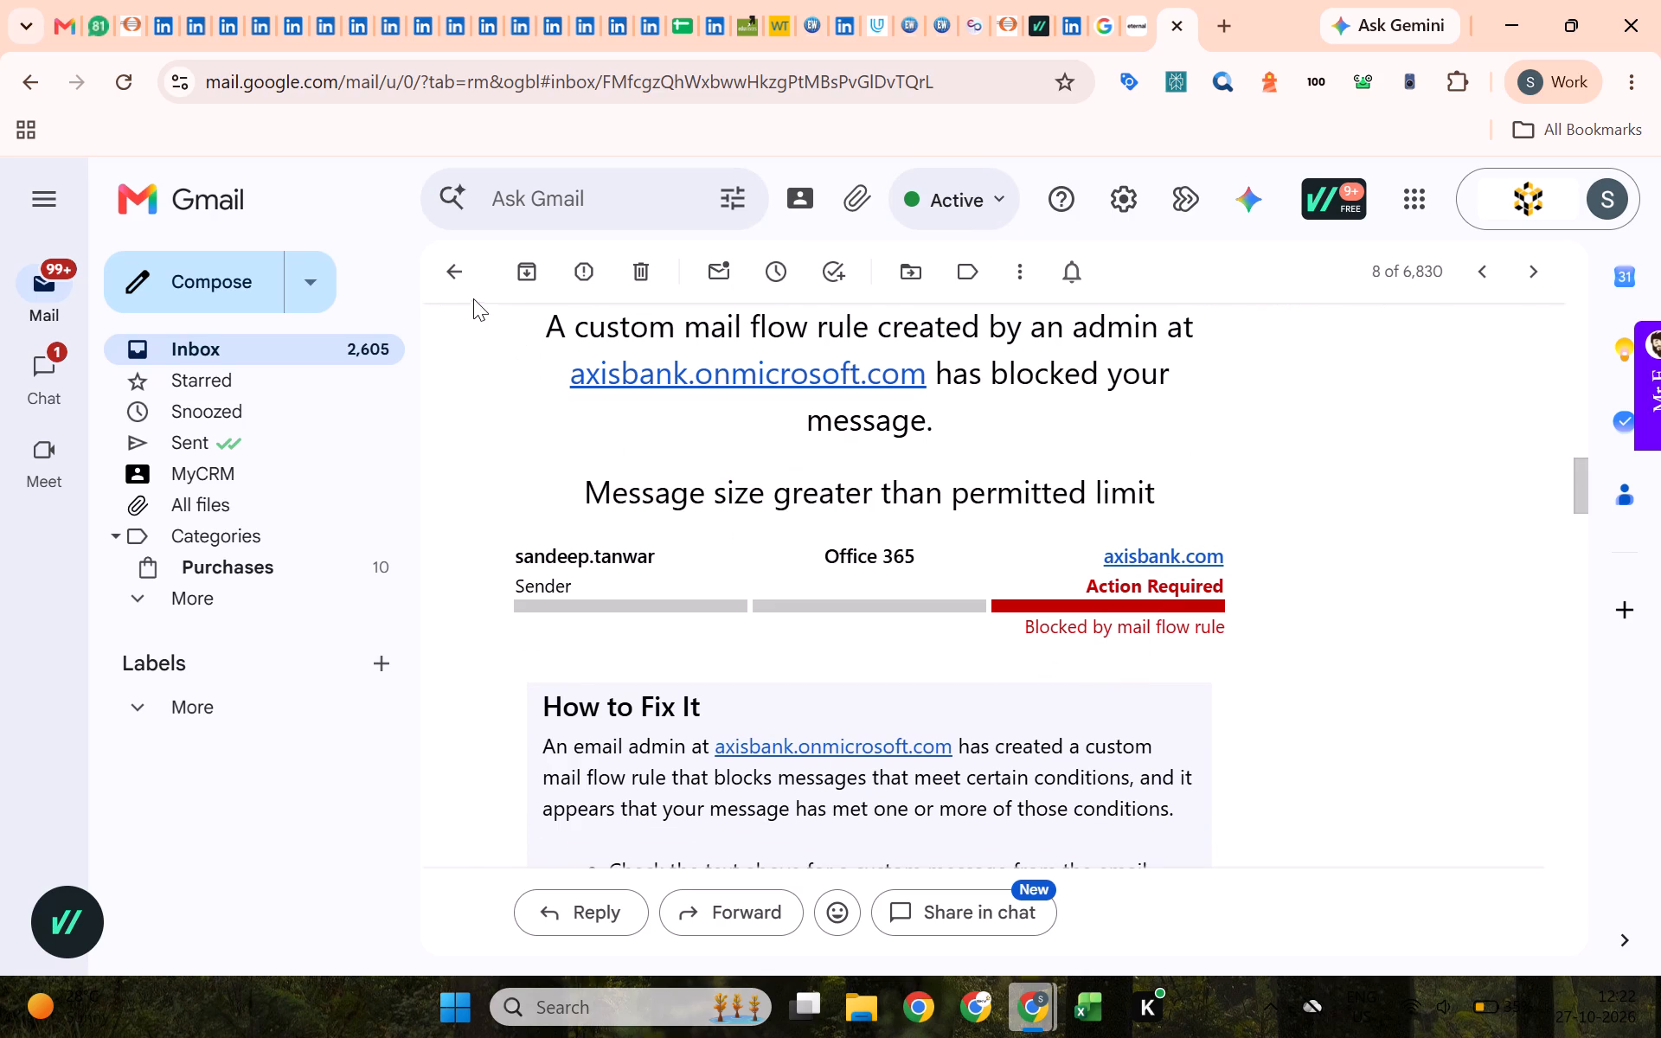
# Read the axisbank.com delivery failure notice through its How to Fix It section and return to the inbox.
pyautogui.scroll(-2, 538, 374)
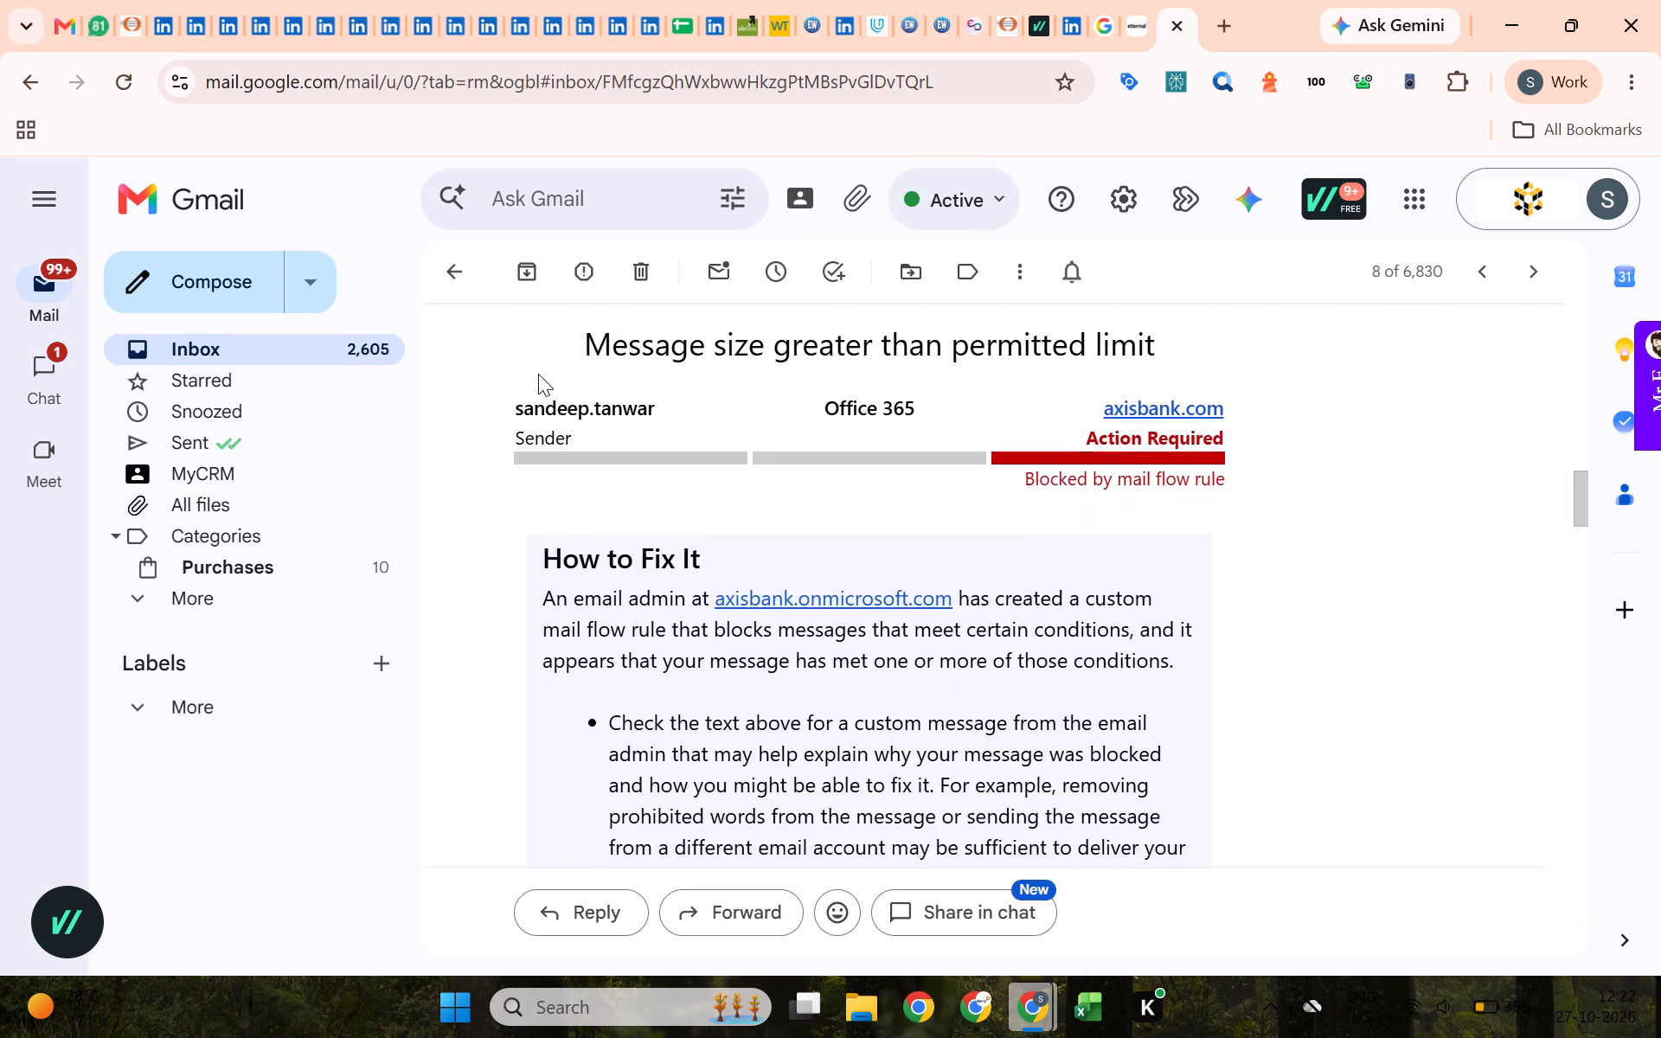
pyautogui.scroll(-2, 538, 374)
pyautogui.click(451, 275)
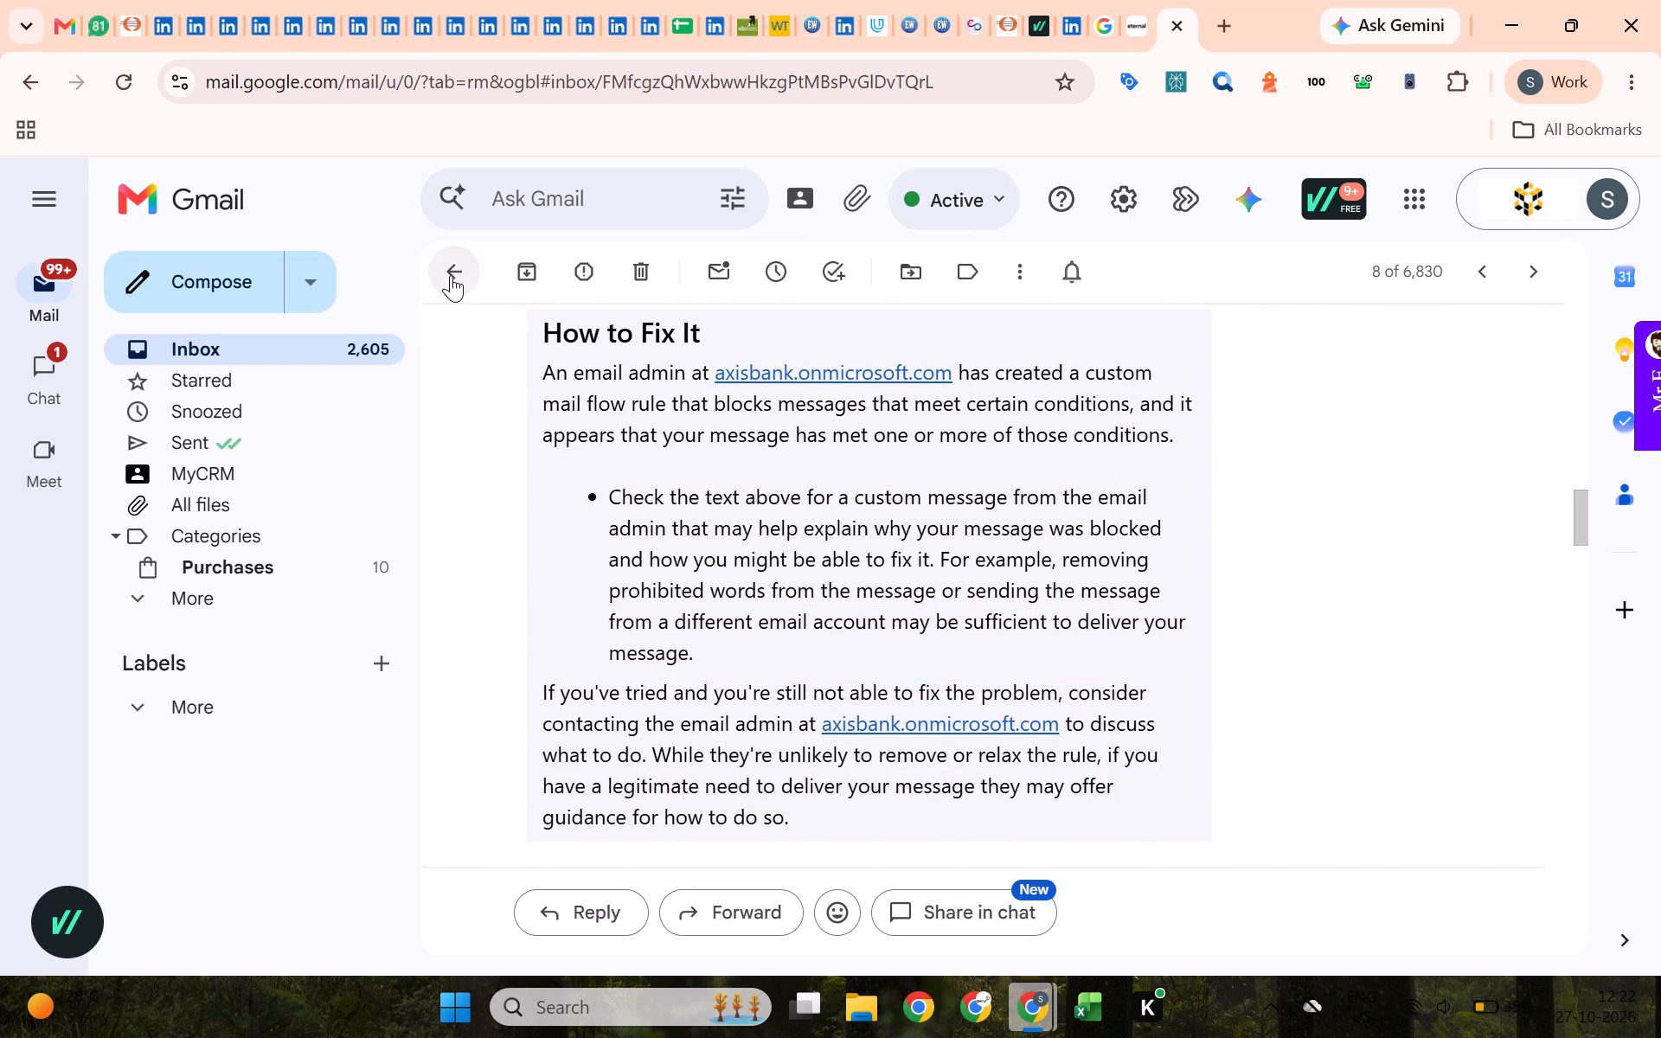
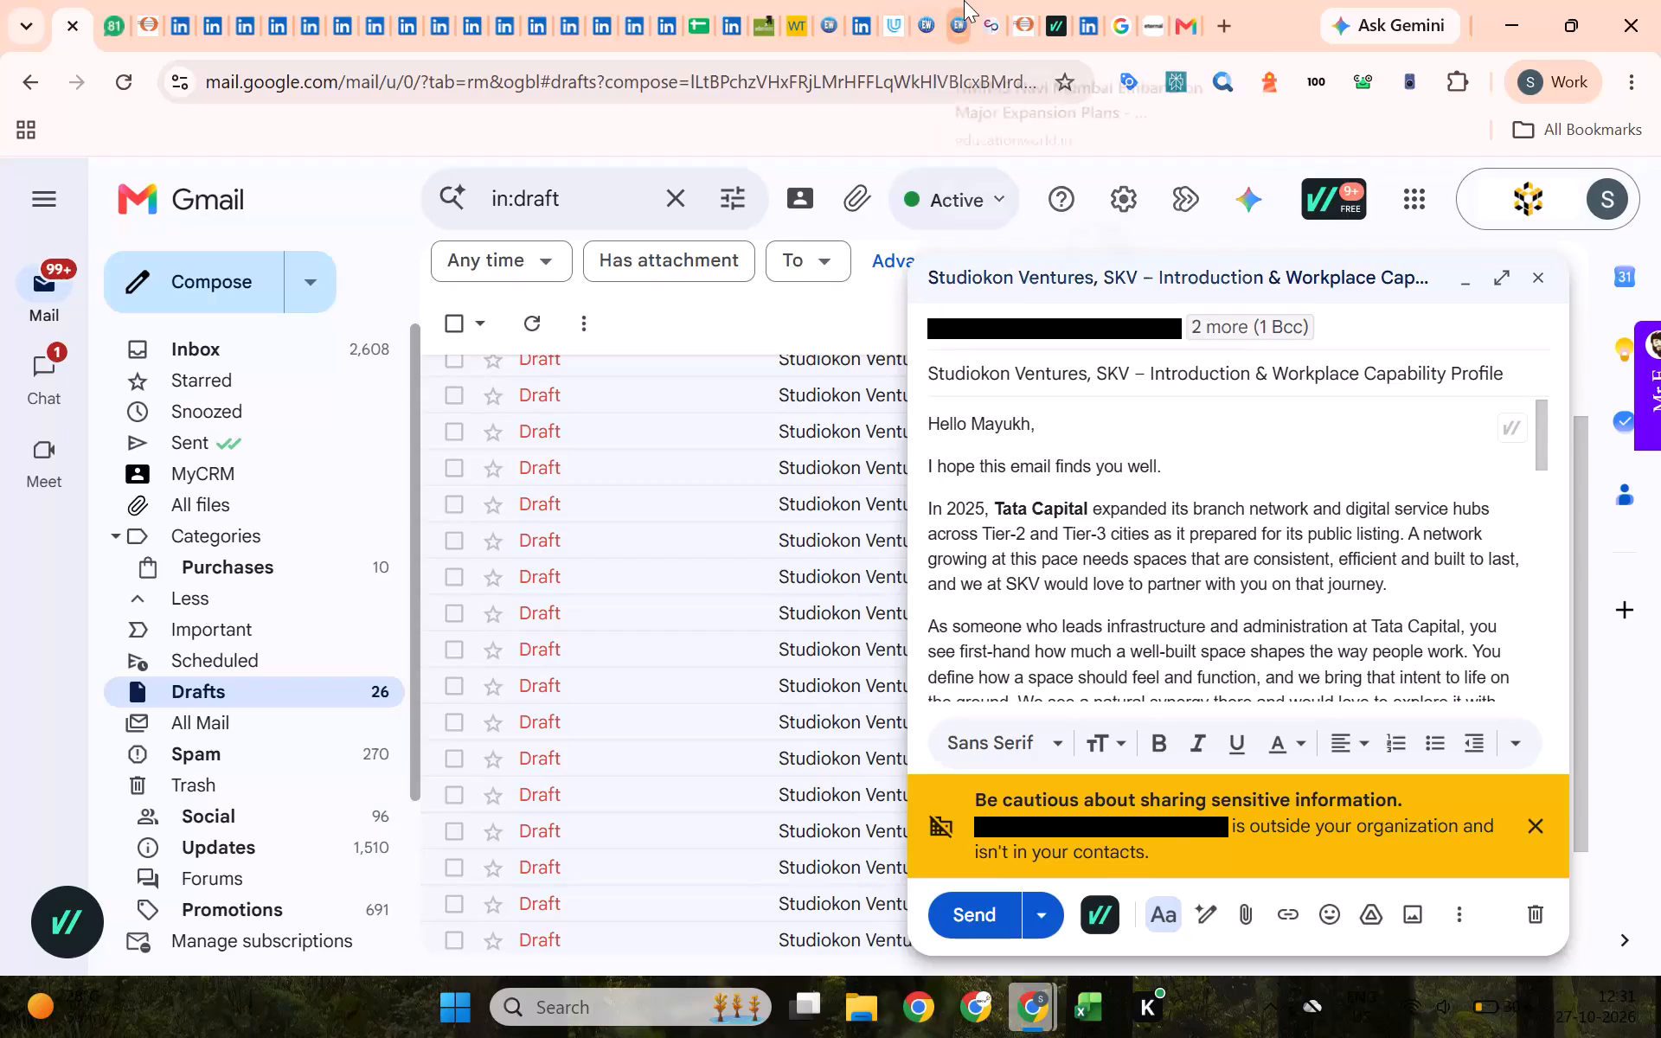
# Search Google in an incognito window for "is rafting on in rishikesh", expand the AI Overview, and close the window.
pyautogui.hotkey('ctrl', 'shift', 'n')
pyautogui.hotkey('ctrl', 'shift', 'm')
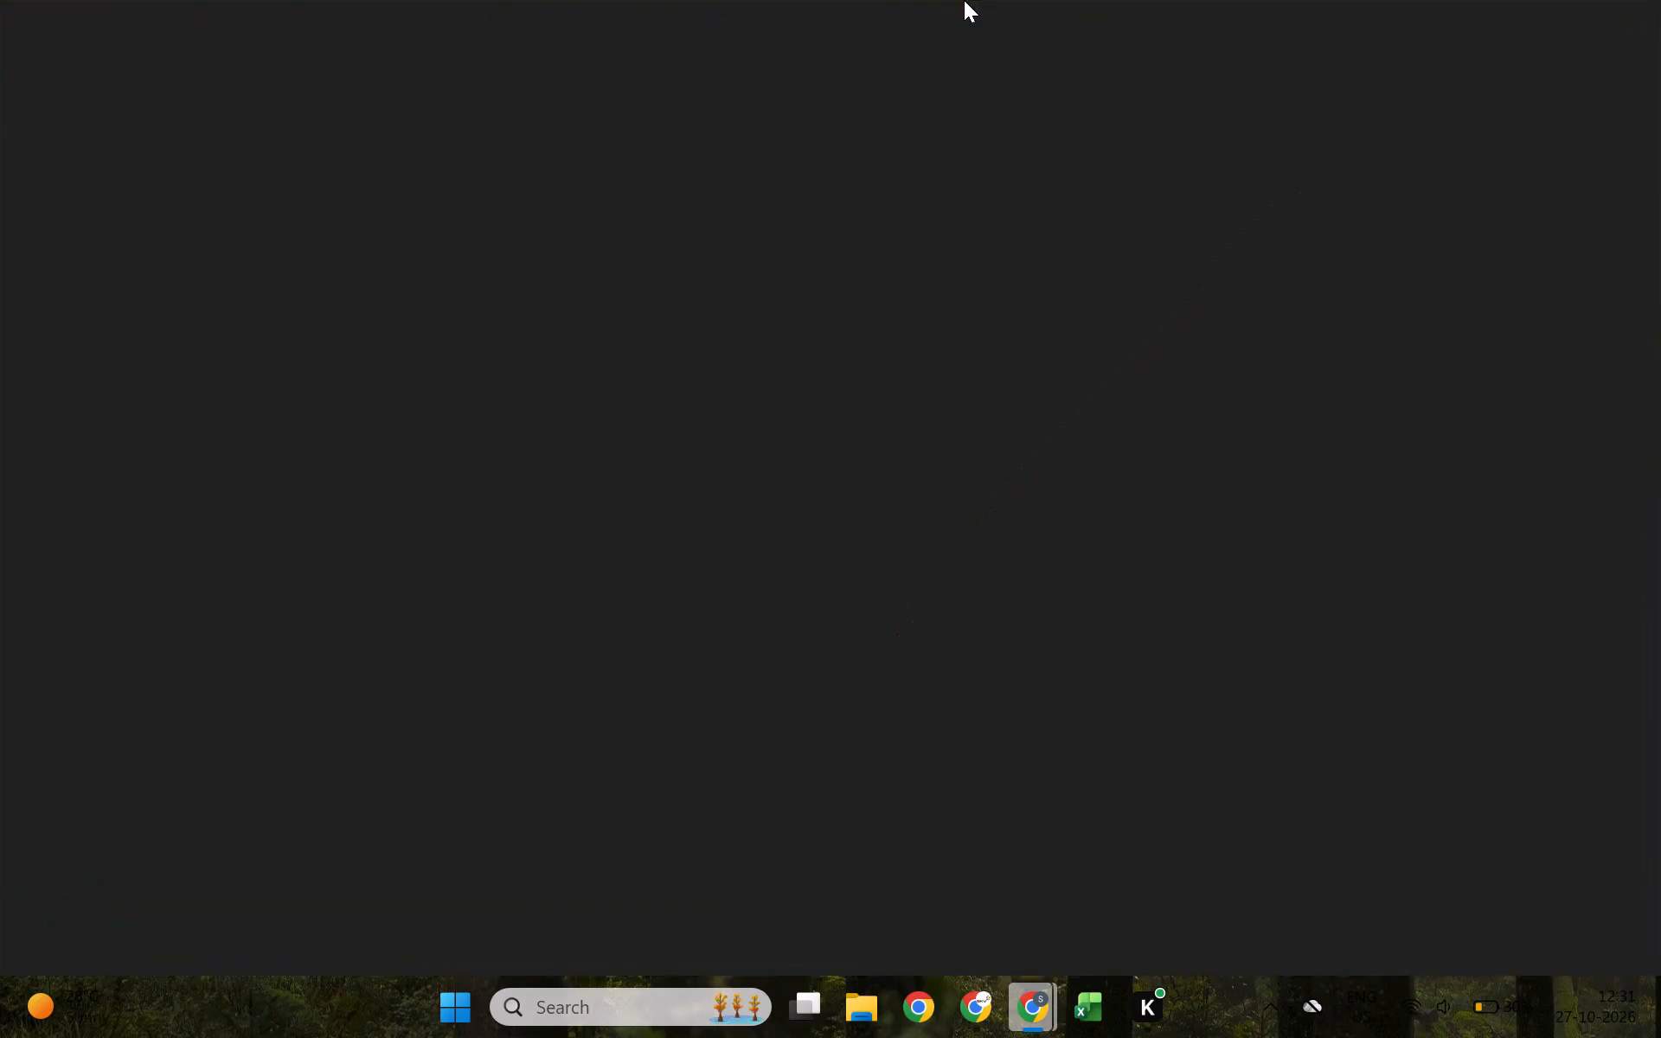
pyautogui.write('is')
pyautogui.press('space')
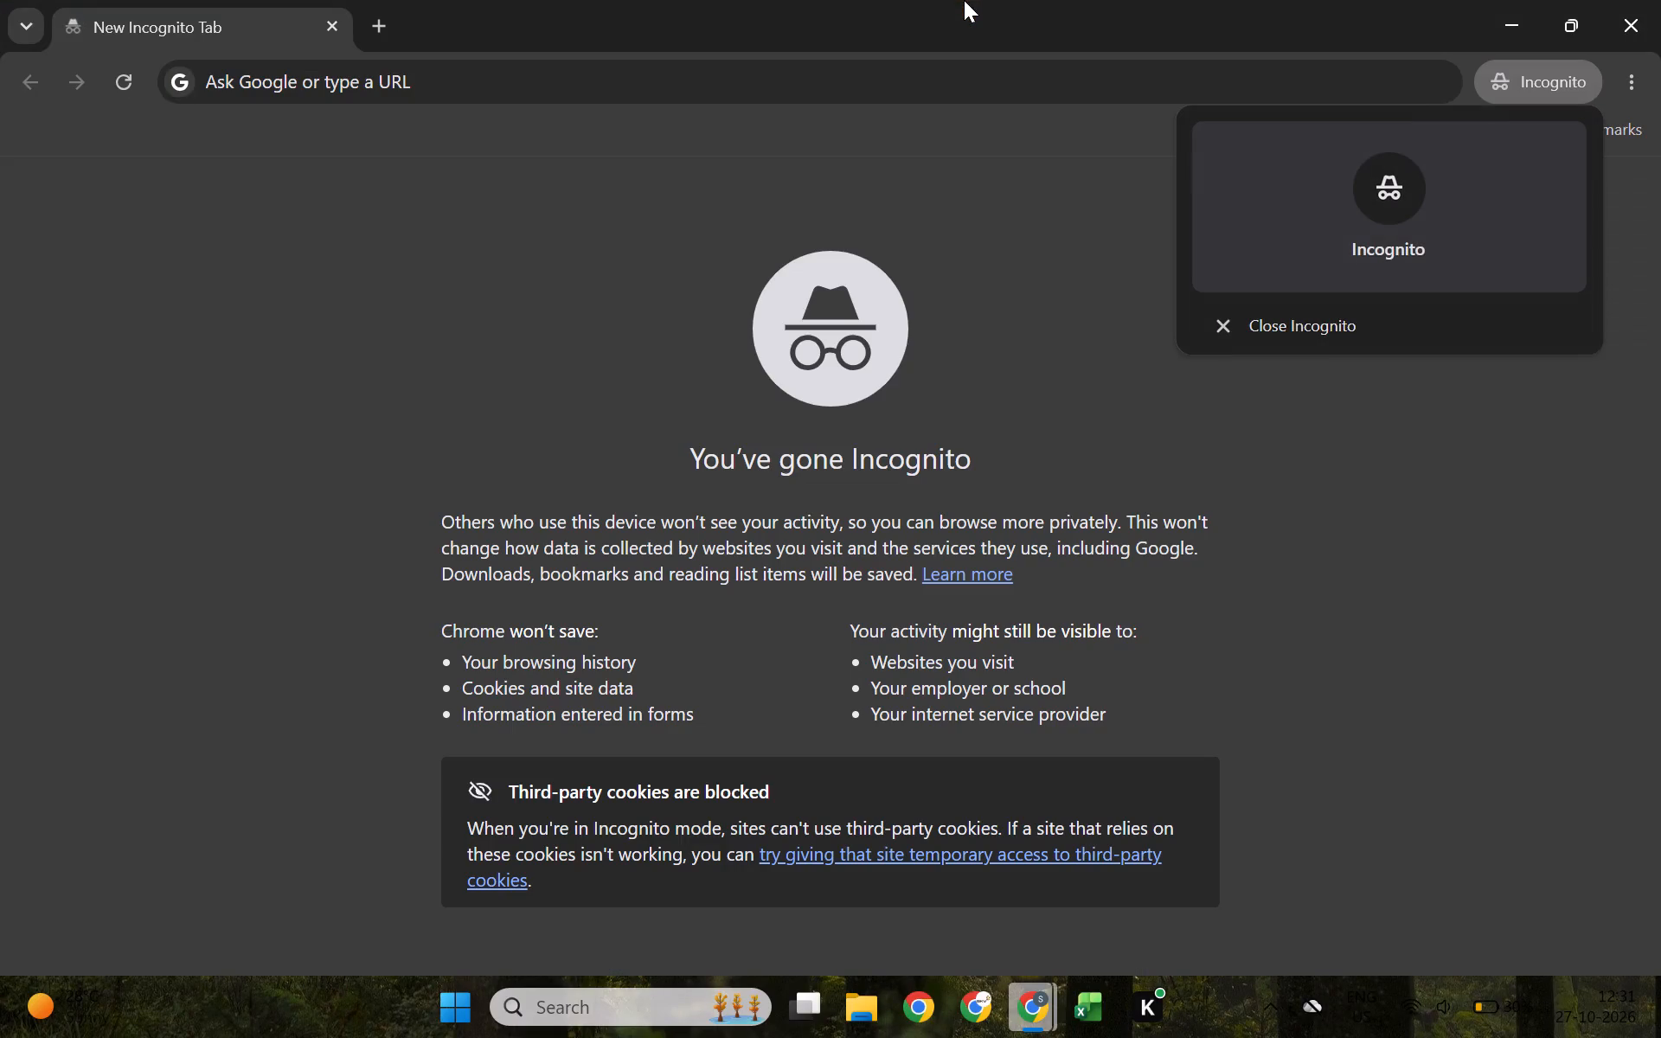
pyautogui.click(932, 79)
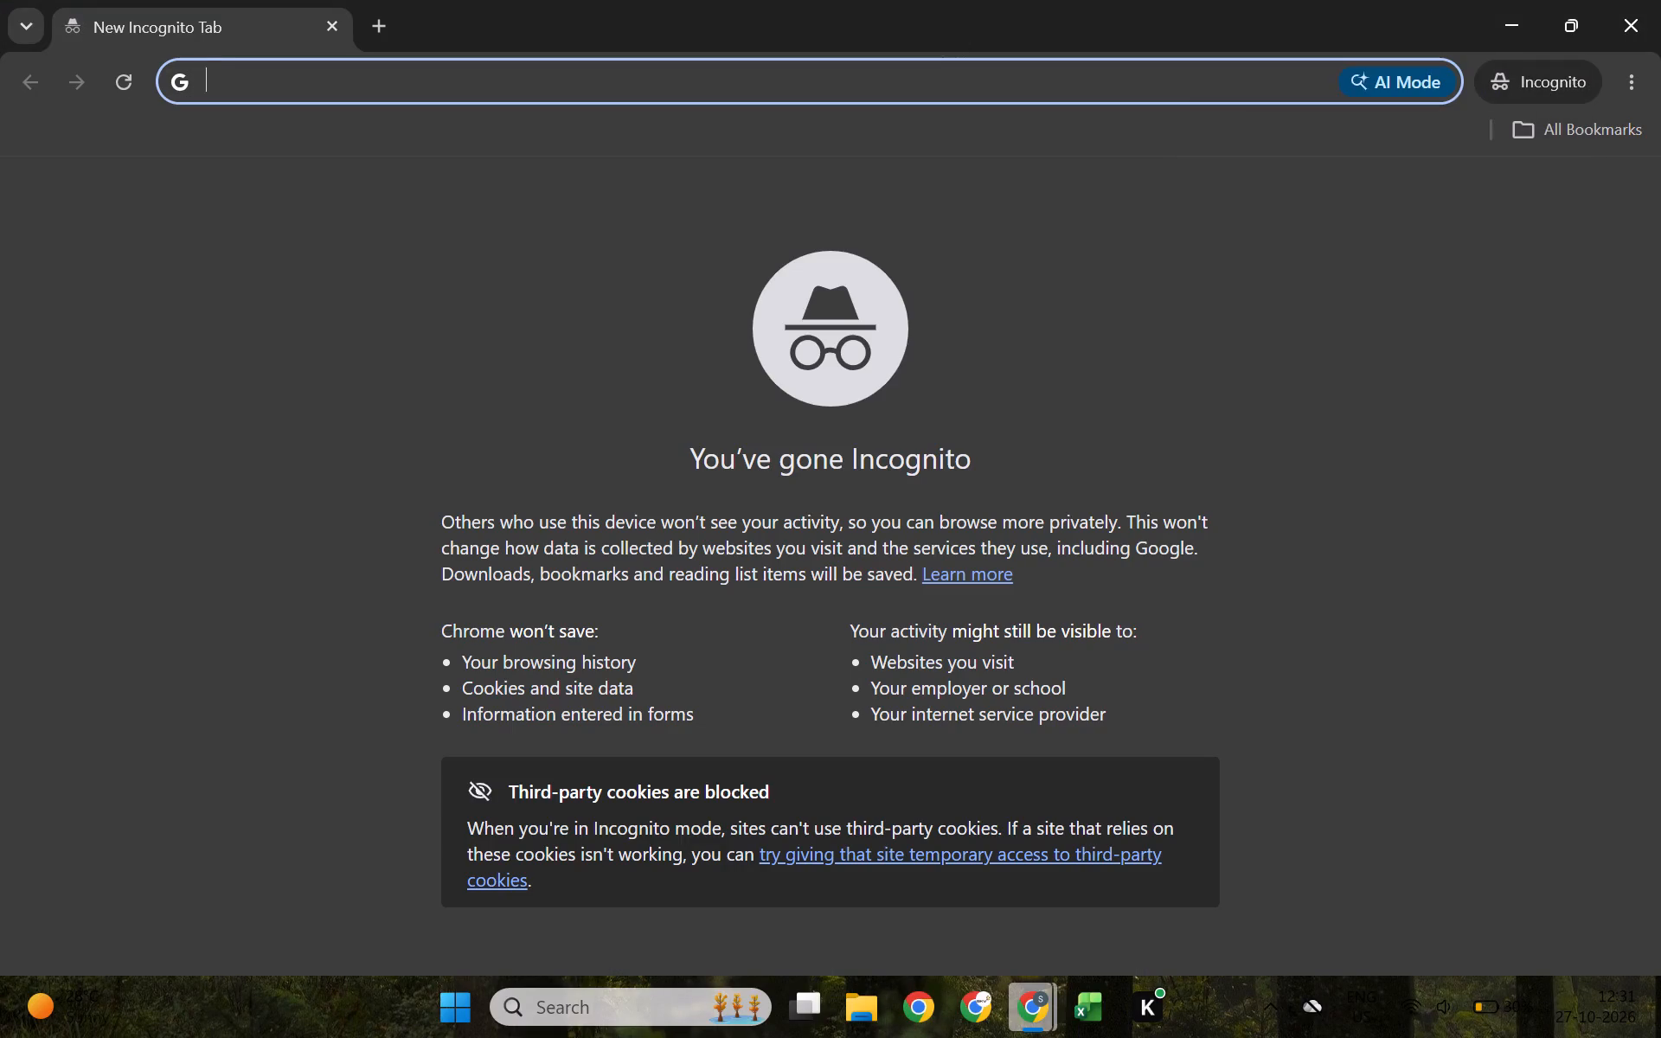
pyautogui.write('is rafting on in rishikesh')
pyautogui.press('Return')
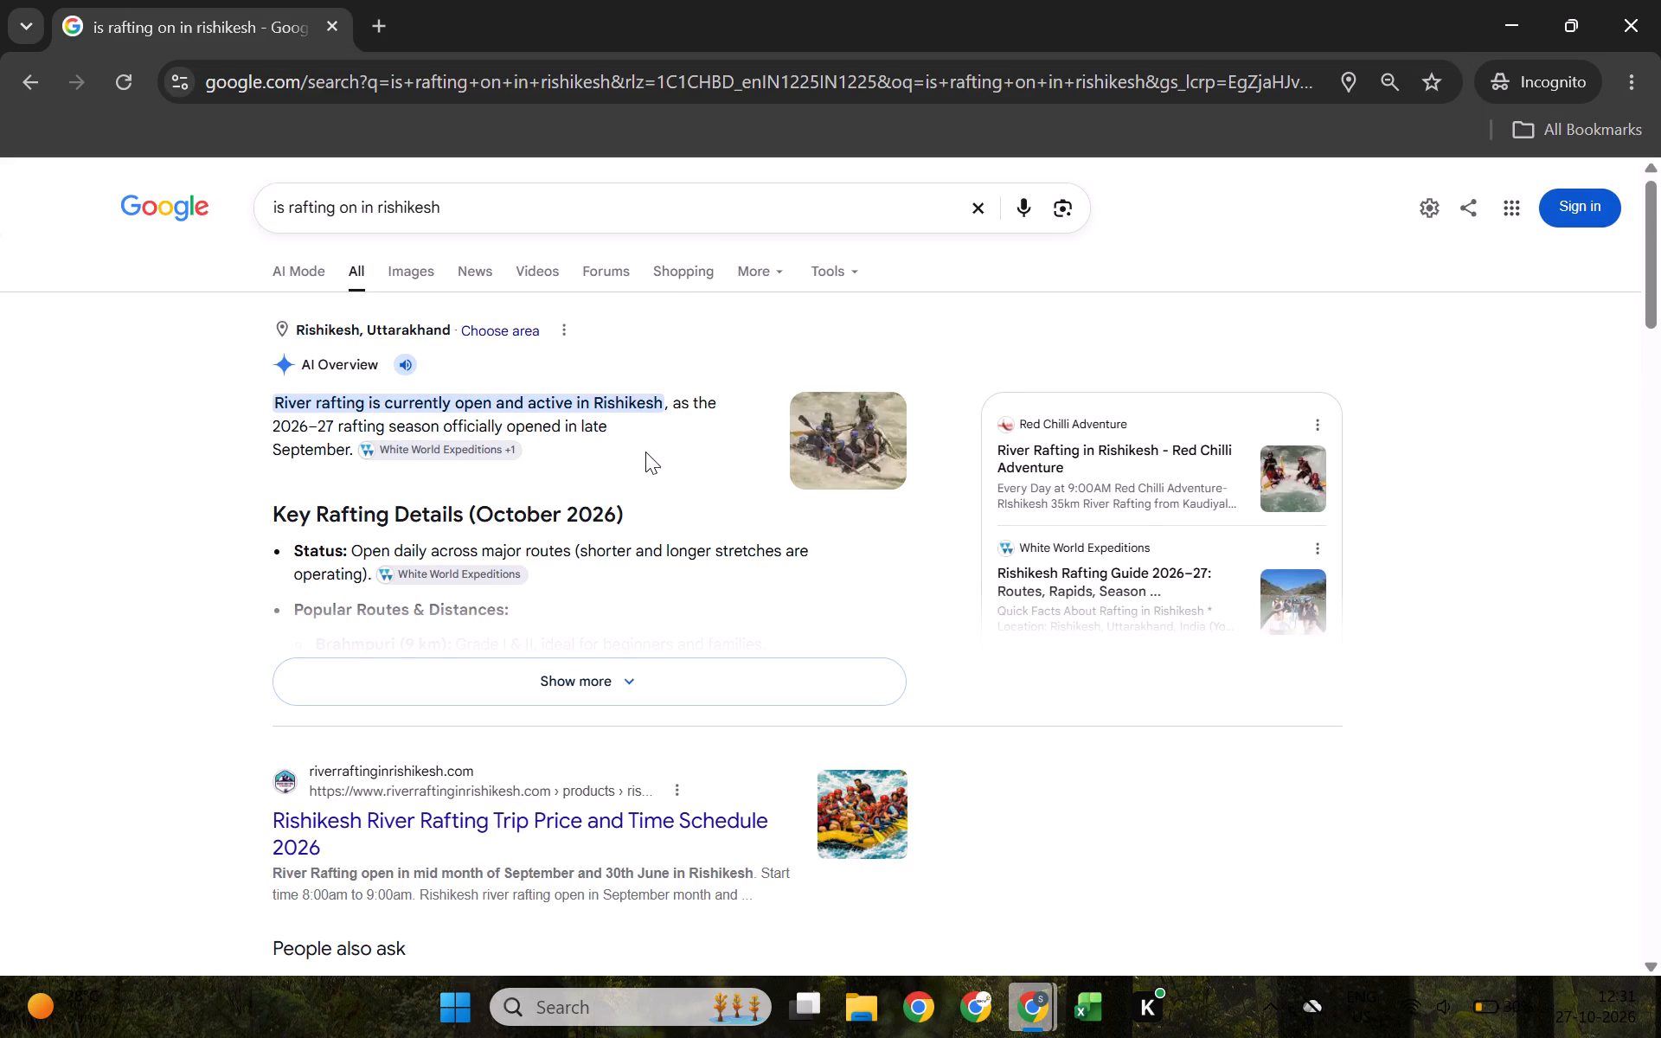
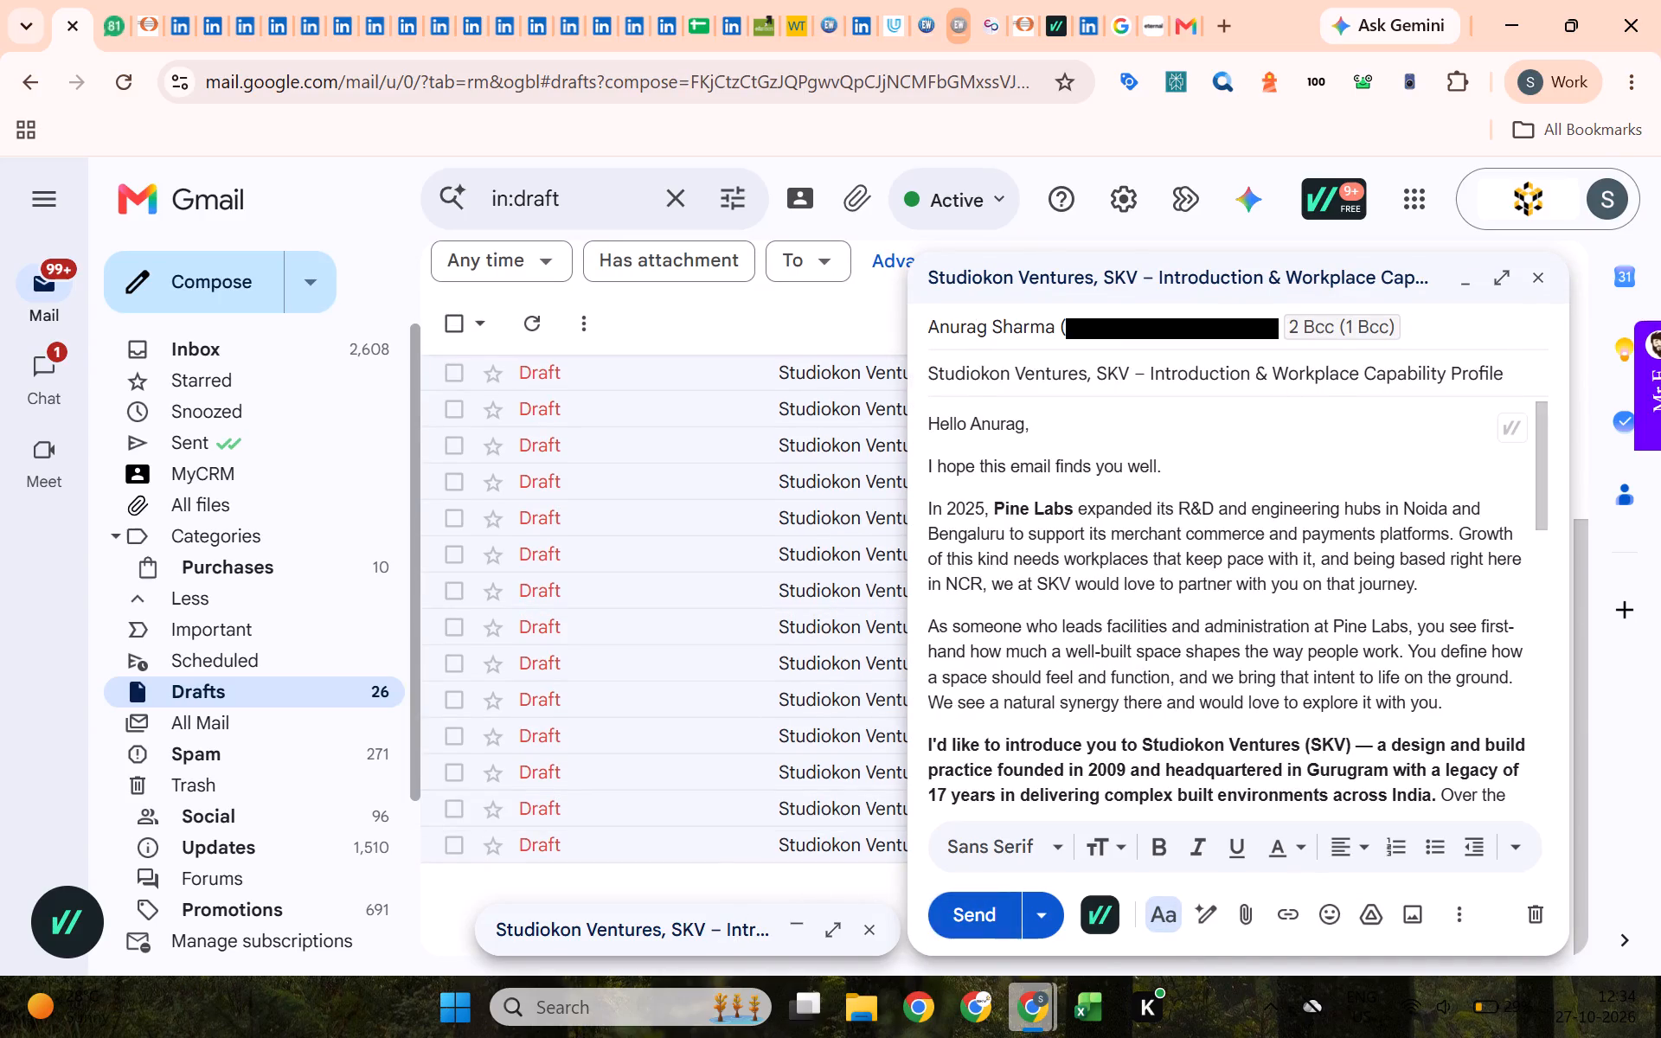
pyautogui.click(1536, 278)
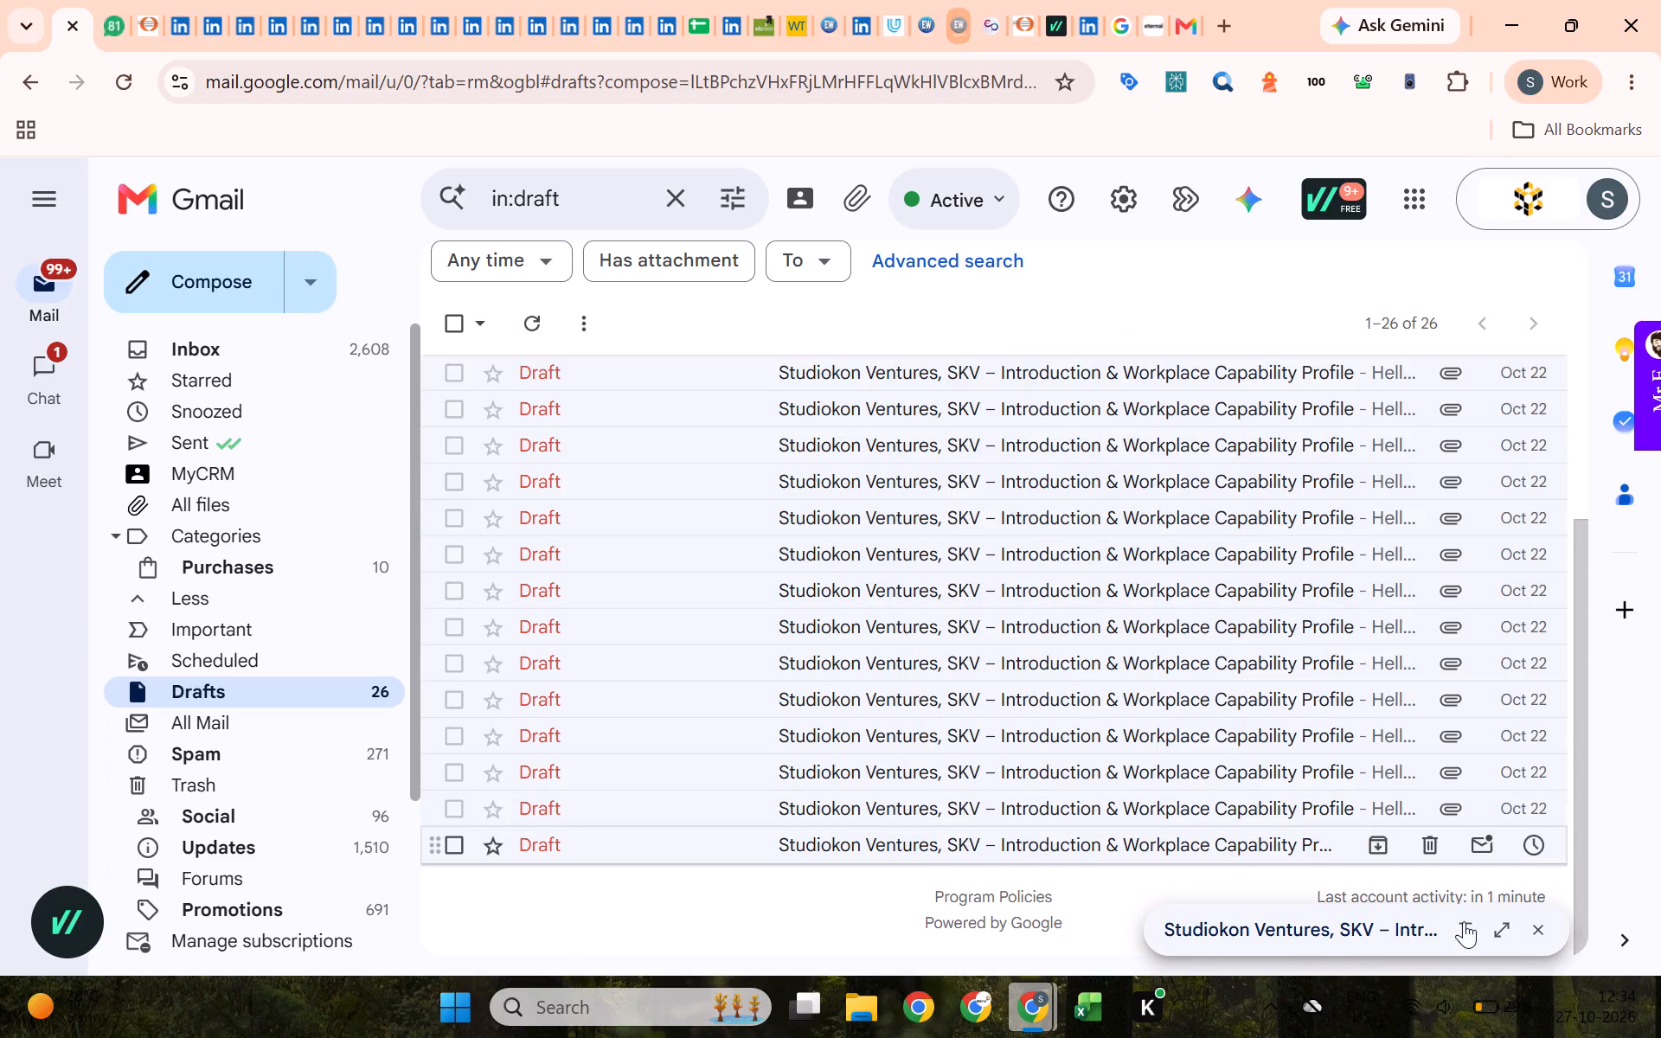
pyautogui.moveTo(1541, 928); pyautogui.dragTo(850, 626)
# Switch to the already open LinkedIn pages and check which profile each one shows.
pyautogui.click(455, 0)
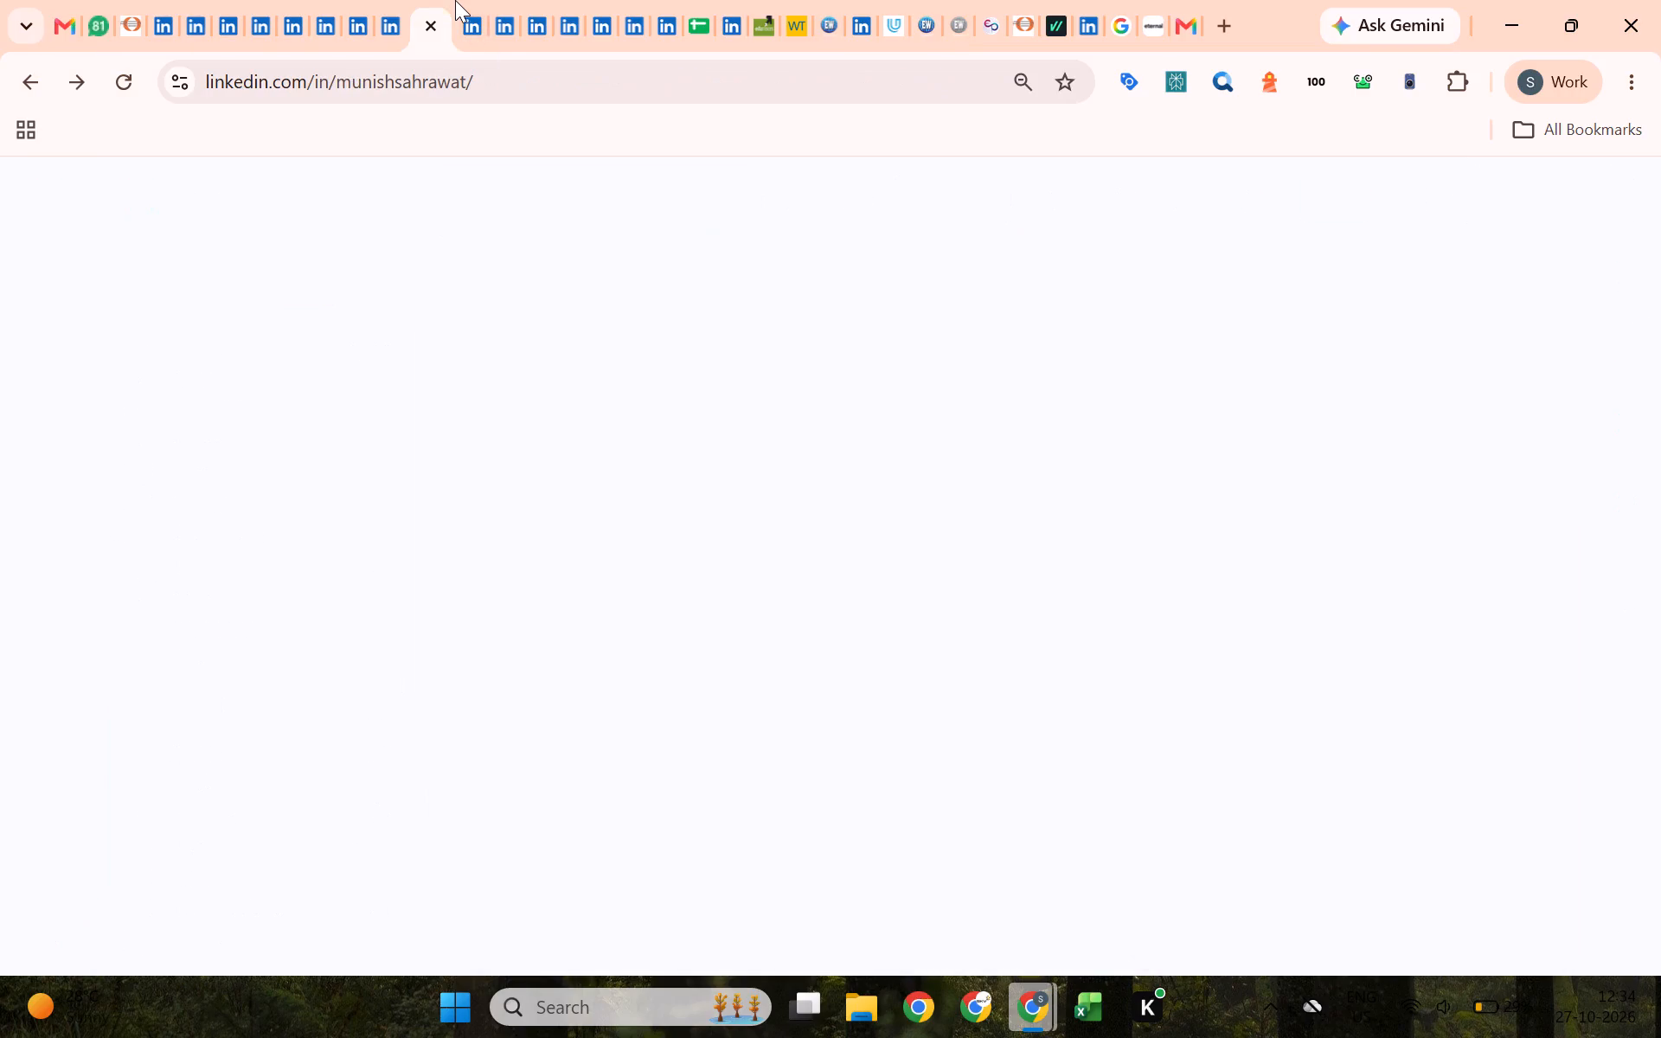
pyautogui.click(512, 12)
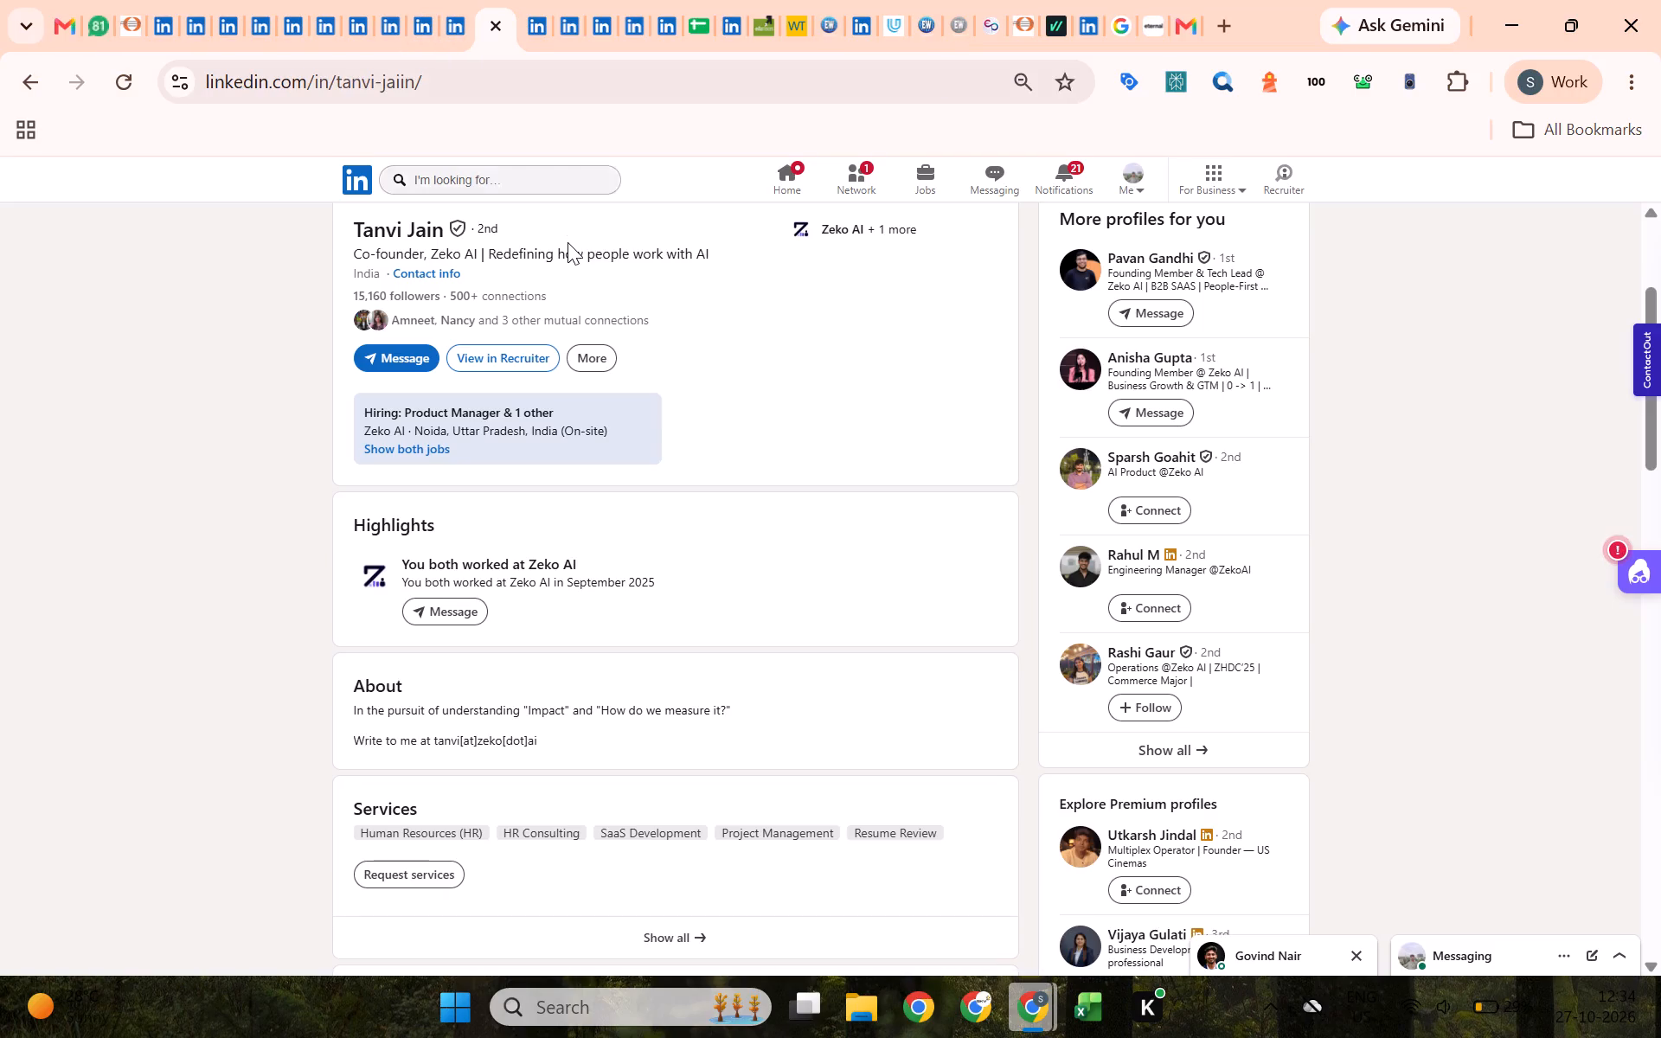